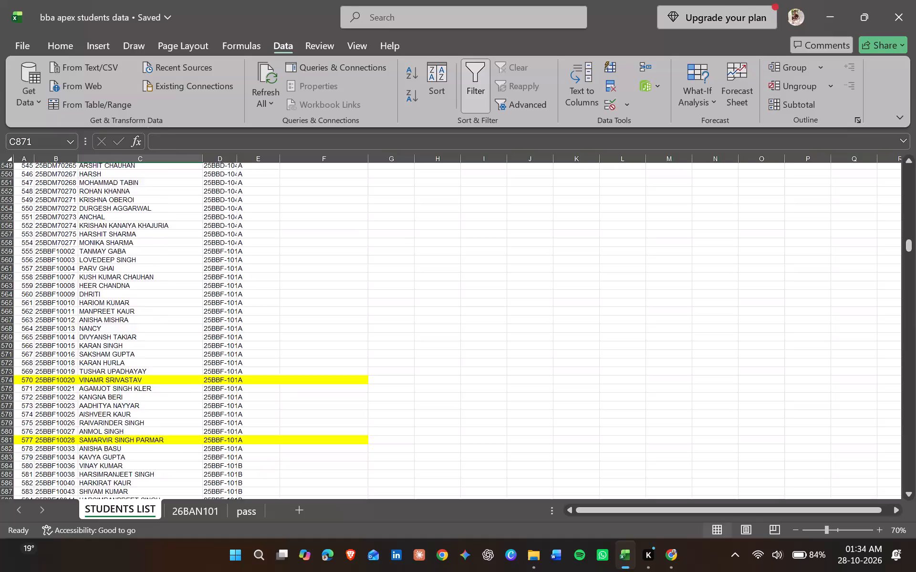
Look through the student records in the STUDENTS LIST sheet up to its first row.
scroll(261, 342, up, 8)
ctrl+scroll(227, 369, up, 1)
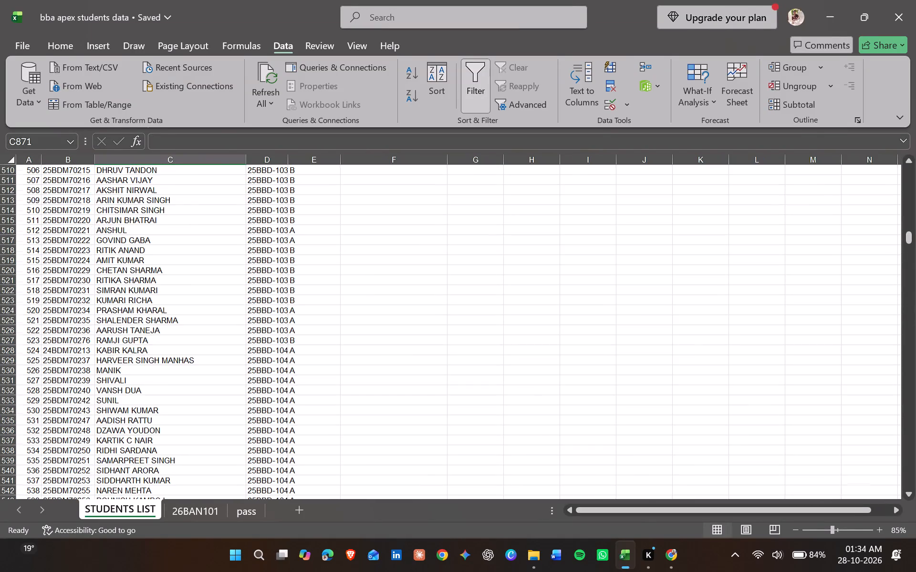
scroll(224, 371, up, 16)
scroll(224, 371, up, 18)
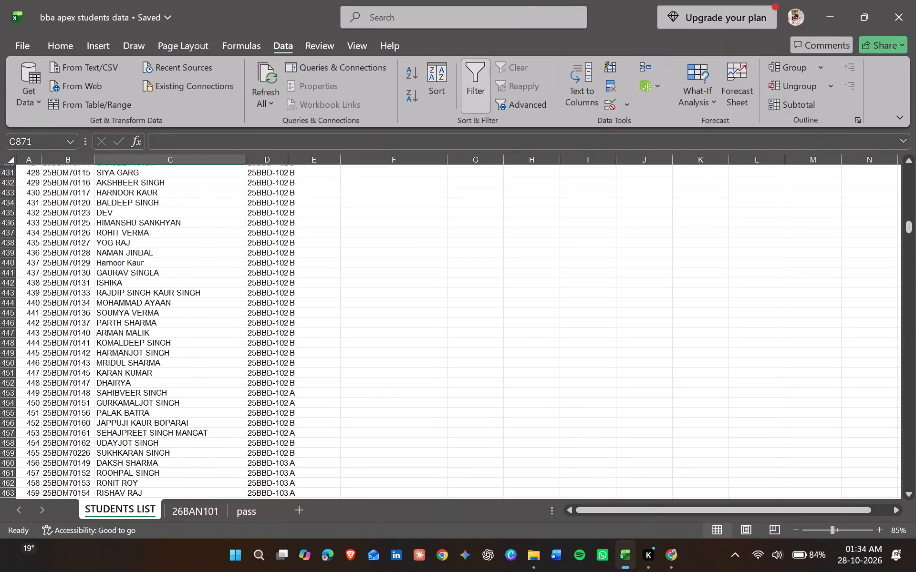
scroll(224, 371, up, 13)
scroll(224, 371, up, 20)
scroll(224, 371, up, 11)
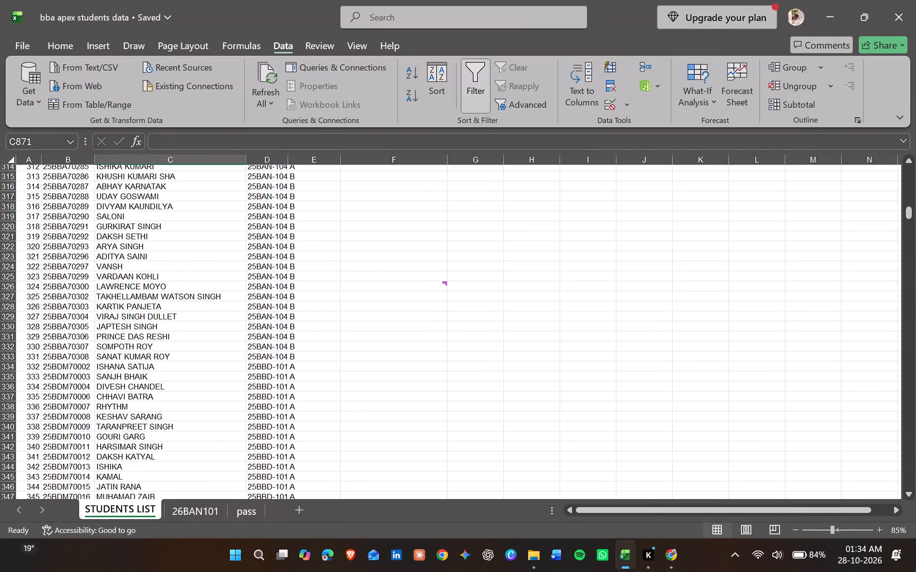
scroll(224, 371, up, 20)
scroll(224, 371, up, 3)
scroll(224, 371, down, 1)
scroll(224, 371, up, 20)
scroll(224, 371, up, 6)
scroll(224, 371, down, 1)
scroll(224, 371, up, 6)
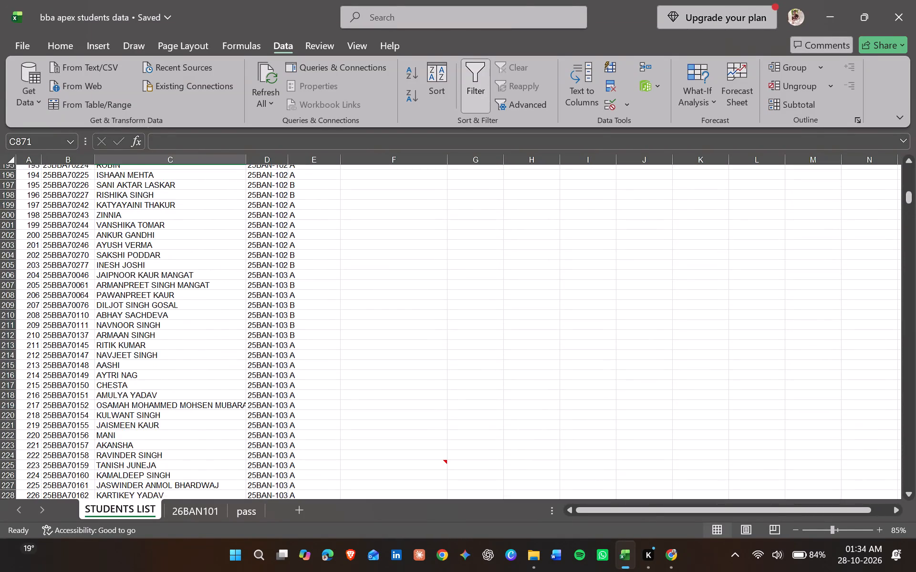
scroll(224, 371, up, 14)
scroll(224, 371, down, 3)
scroll(224, 371, up, 20)
scroll(224, 371, up, 6)
scroll(224, 371, down, 1)
scroll(224, 371, up, 6)
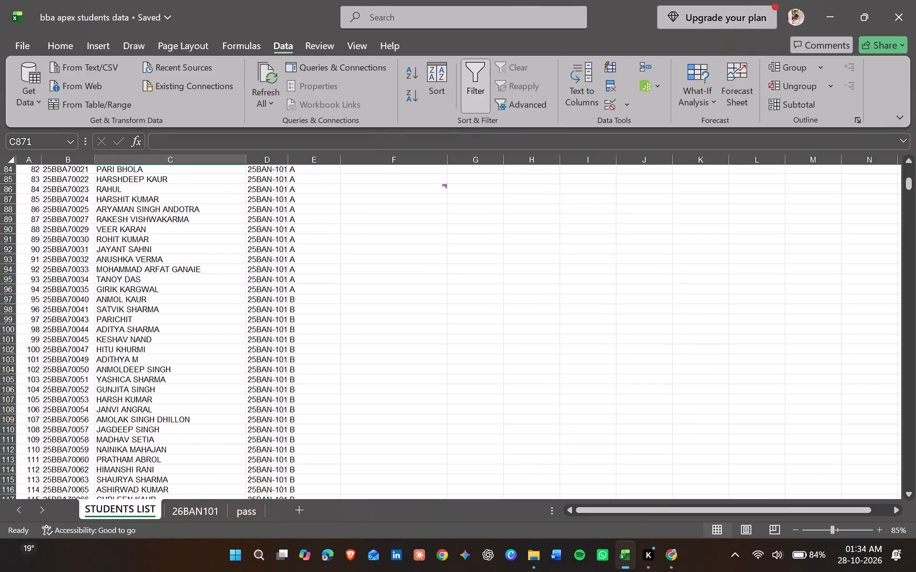
scroll(224, 371, up, 11)
scroll(224, 371, down, 1)
scroll(224, 371, up, 9)
scroll(224, 371, down, 2)
scroll(224, 371, up, 20)
scroll(224, 371, up, 7)
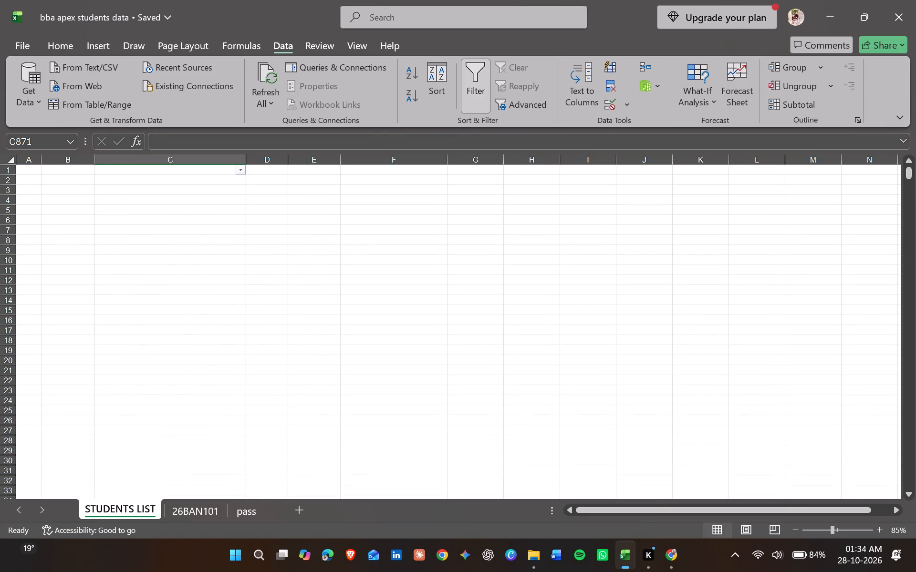
scroll(224, 371, up, 13)
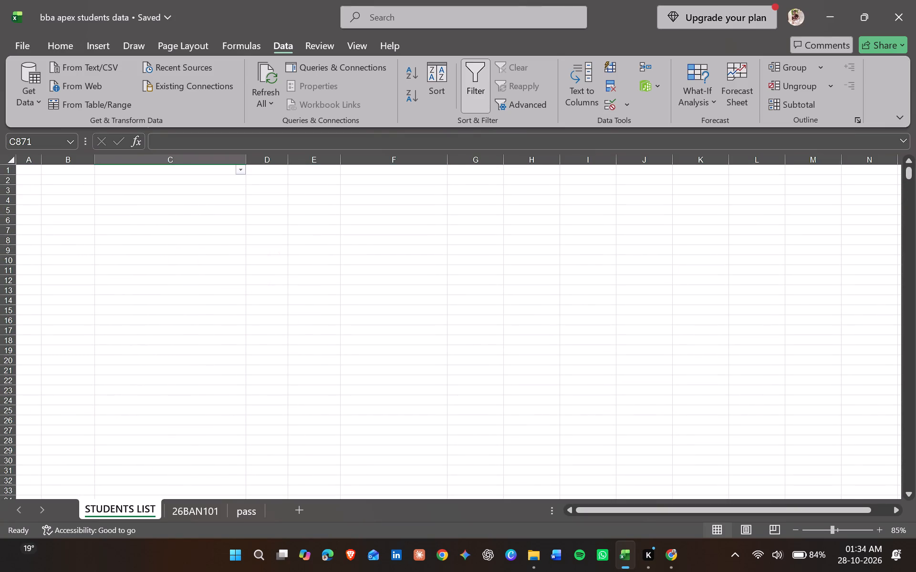
Check the filter options of column C and close them without applying a filter.
click(242, 168)
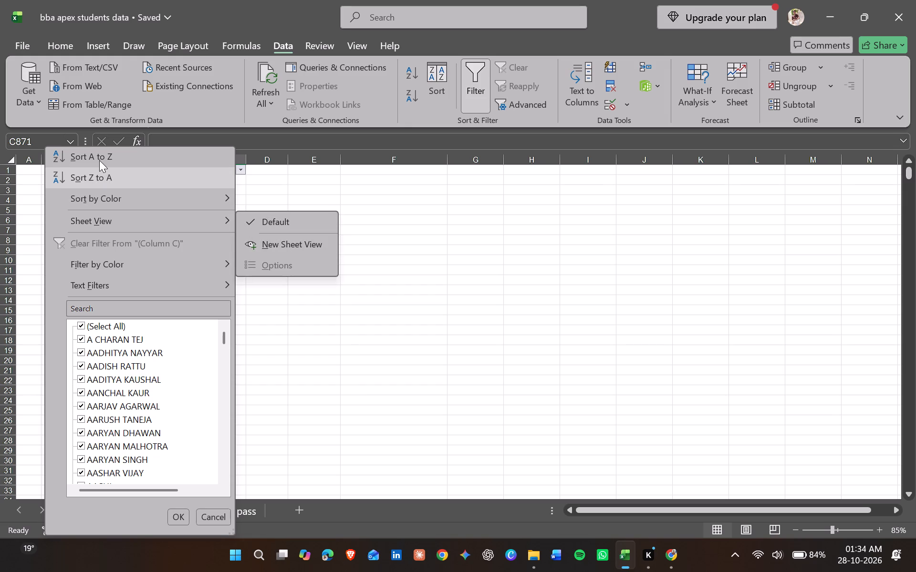
click(355, 266)
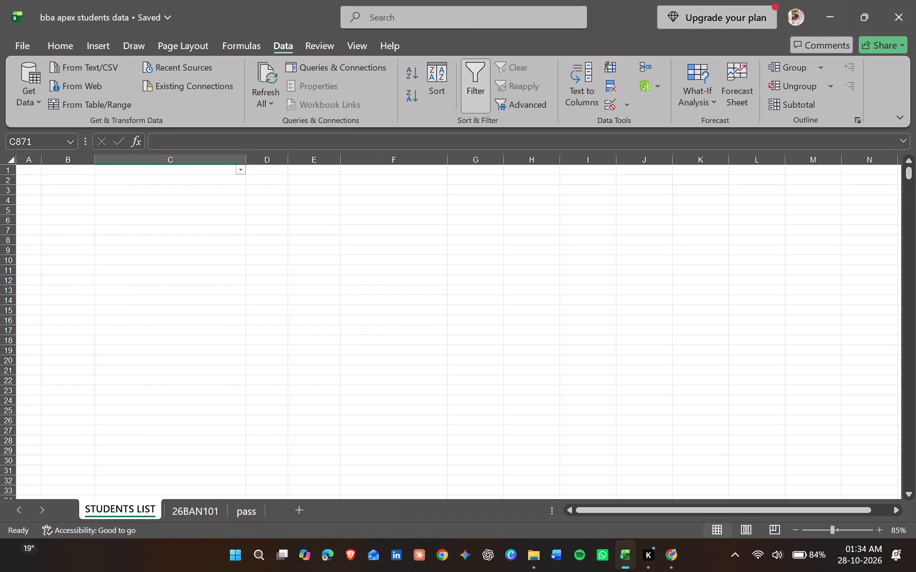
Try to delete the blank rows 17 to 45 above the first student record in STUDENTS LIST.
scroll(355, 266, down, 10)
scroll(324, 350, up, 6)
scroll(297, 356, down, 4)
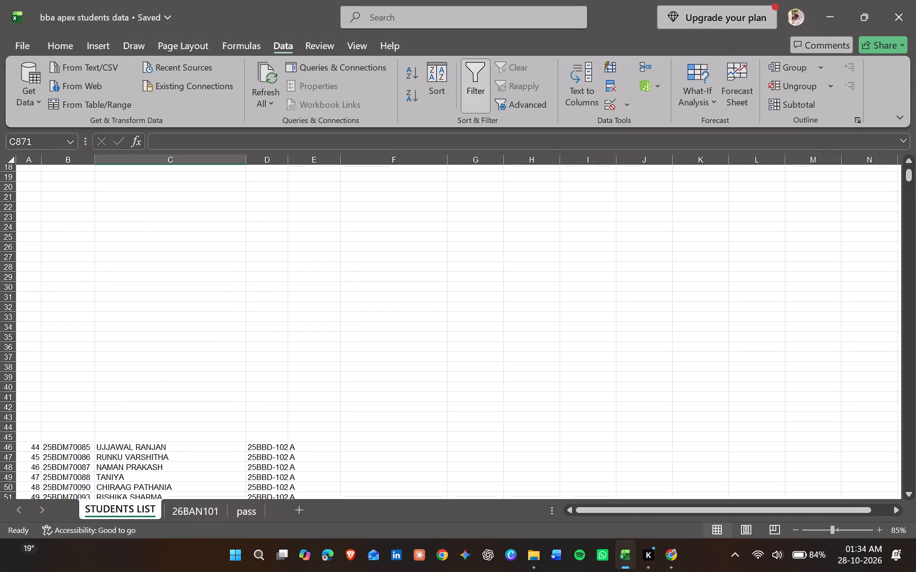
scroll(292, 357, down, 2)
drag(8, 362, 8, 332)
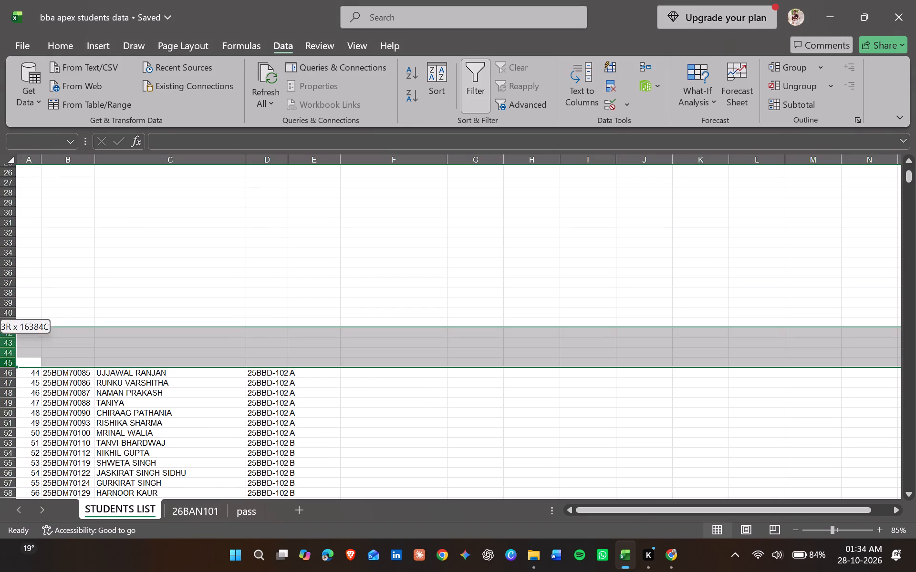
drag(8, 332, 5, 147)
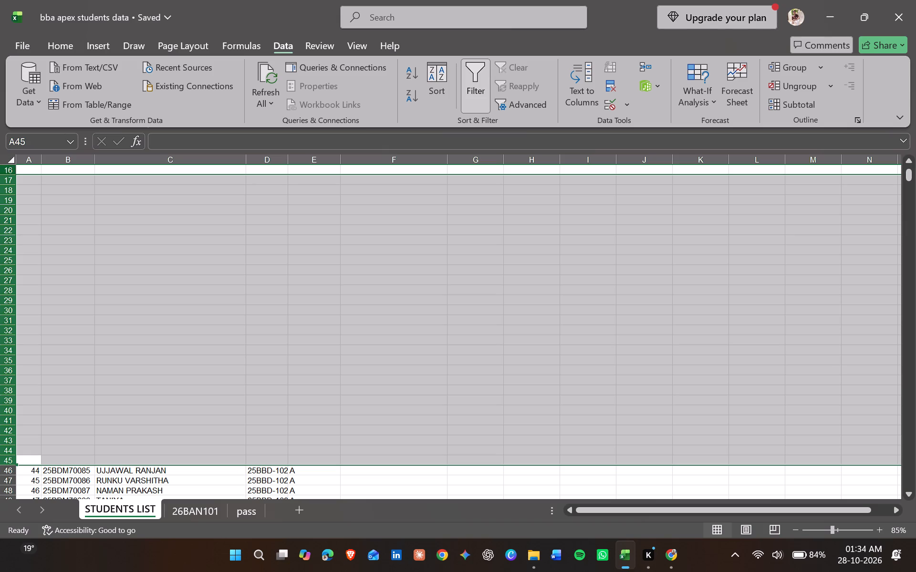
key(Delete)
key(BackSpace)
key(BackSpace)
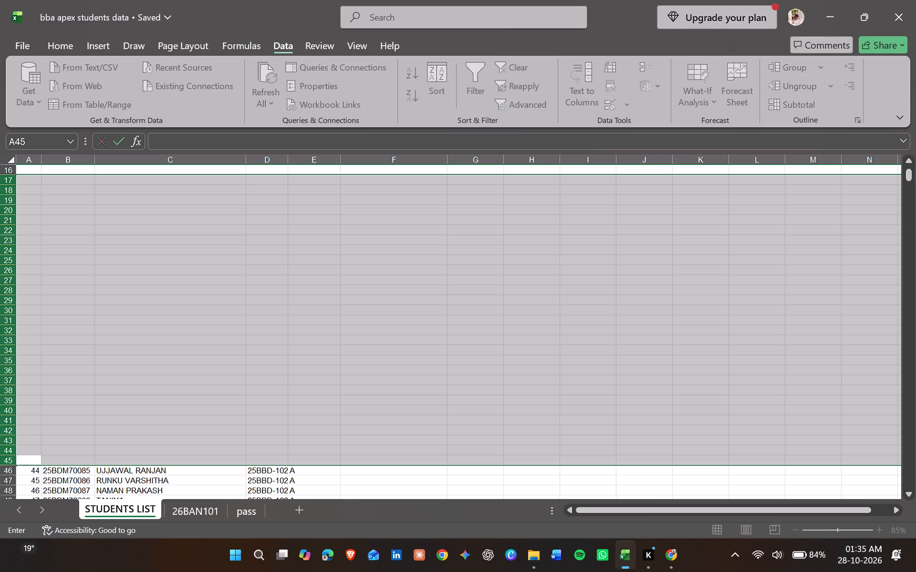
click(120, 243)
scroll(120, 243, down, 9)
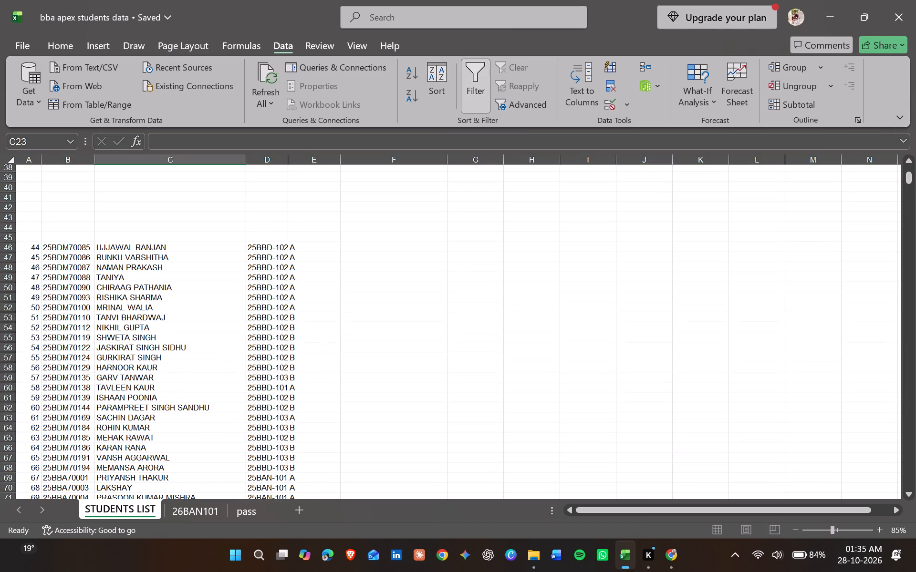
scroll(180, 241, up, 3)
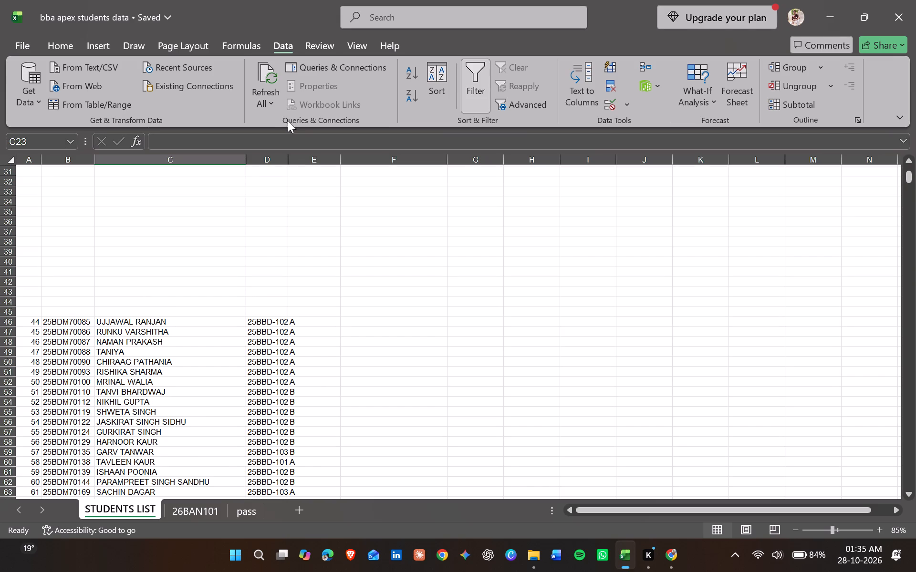
Switch to the 26BAN101 sheet and examine its student records and their A and B groups.
click(211, 514)
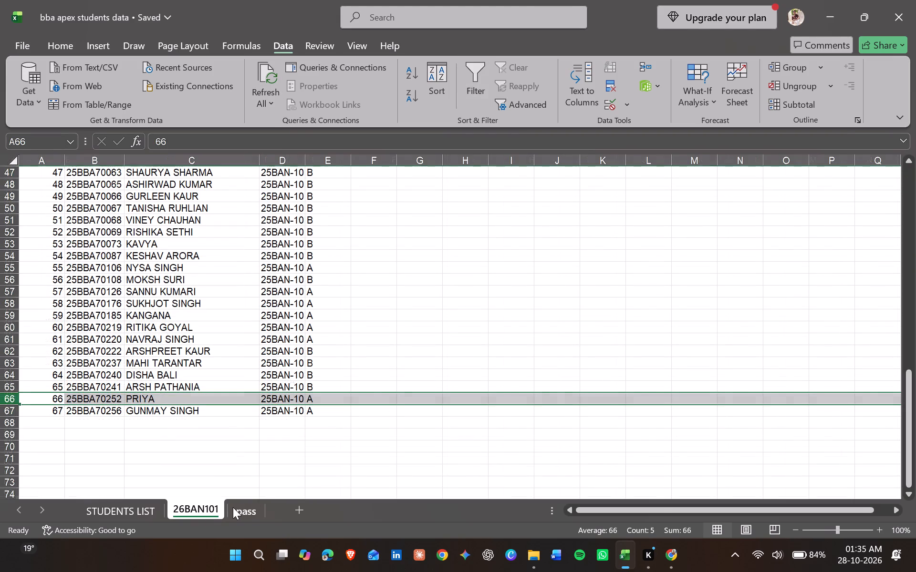
scroll(223, 420, up, 8)
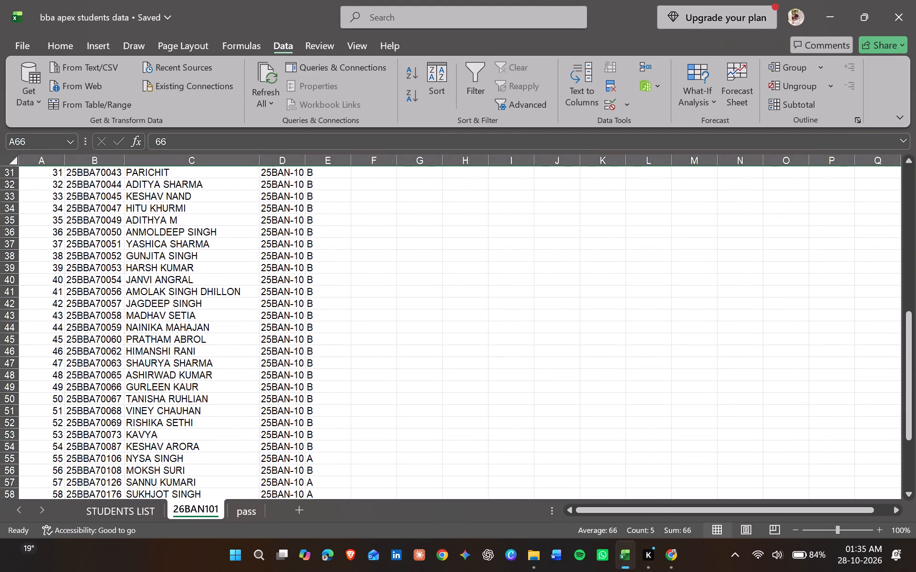
scroll(207, 419, up, 5)
scroll(207, 419, down, 1)
scroll(207, 419, up, 15)
scroll(348, 263, up, 9)
scroll(348, 263, down, 1)
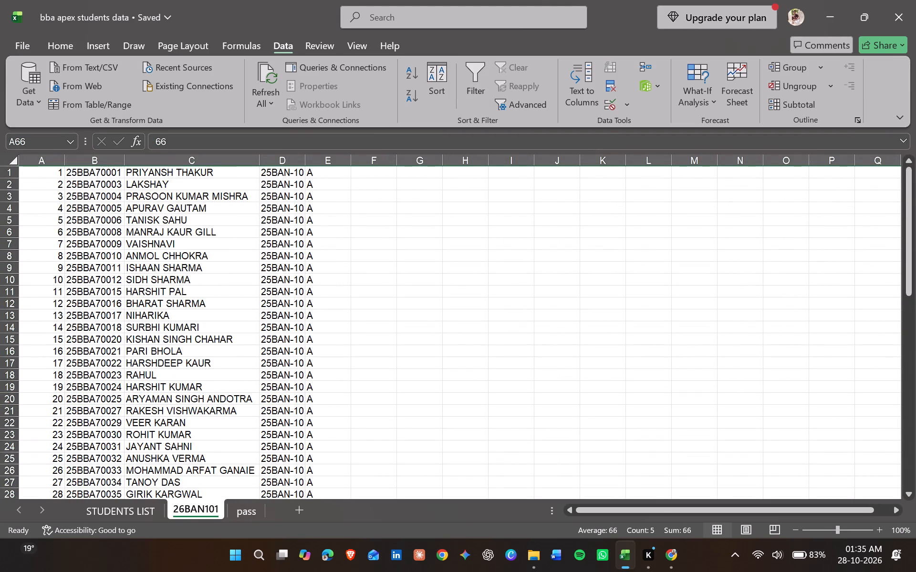
scroll(348, 263, down, 9)
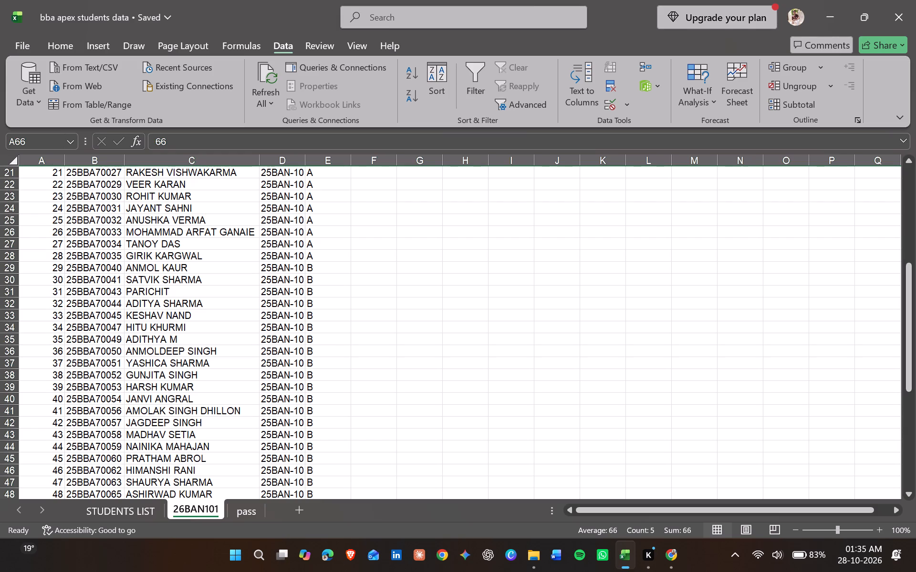
scroll(278, 255, down, 3)
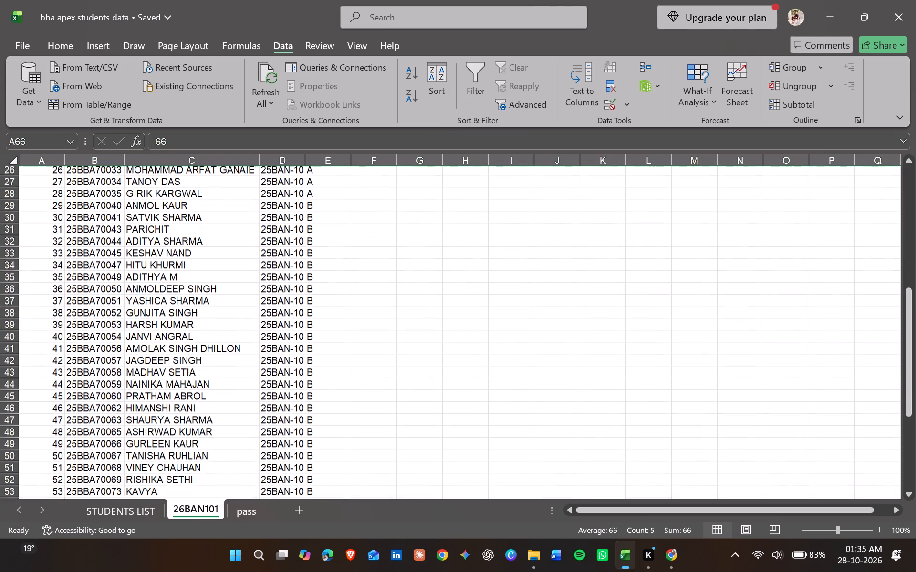
scroll(278, 257, down, 1)
scroll(174, 211, up, 1)
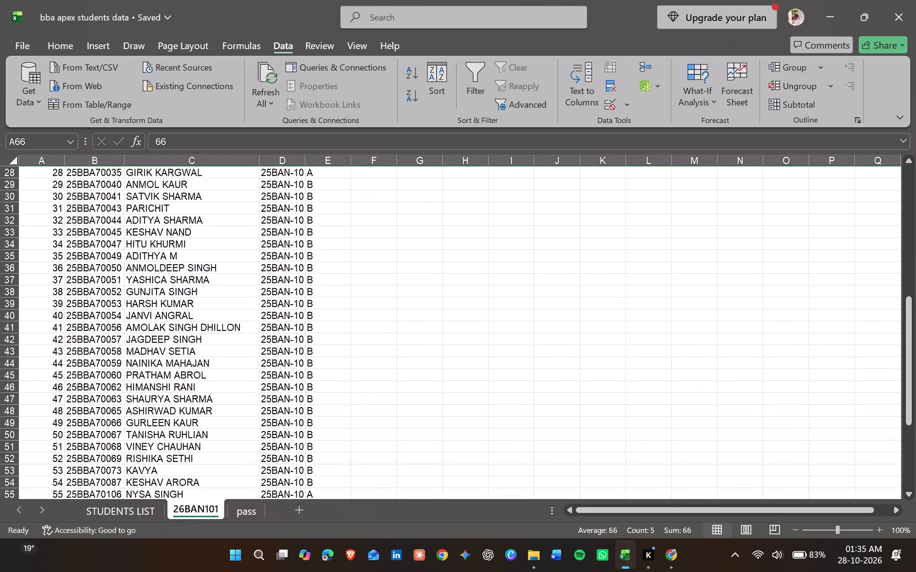
scroll(174, 211, up, 3)
scroll(330, 258, up, 5)
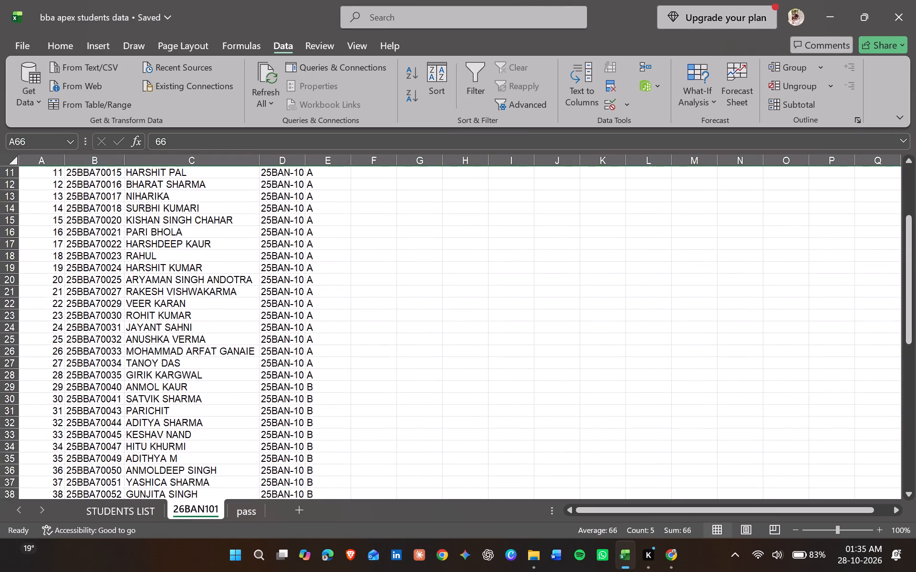
scroll(354, 380, up, 5)
scroll(335, 423, down, 3)
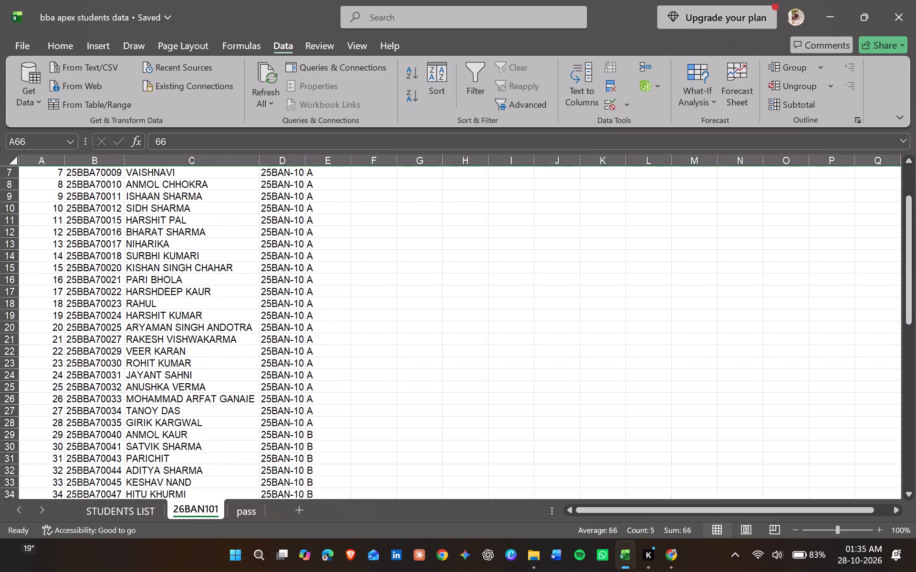
Select the group A student names in C1:C28 of the 26BAN101 sheet.
click(211, 425)
scroll(214, 422, up, 5)
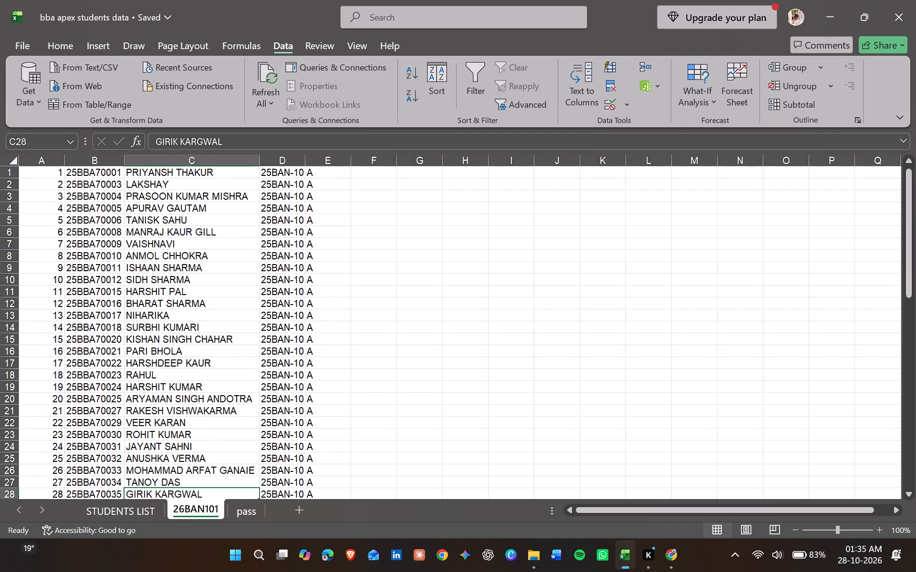
scroll(214, 420, up, 15)
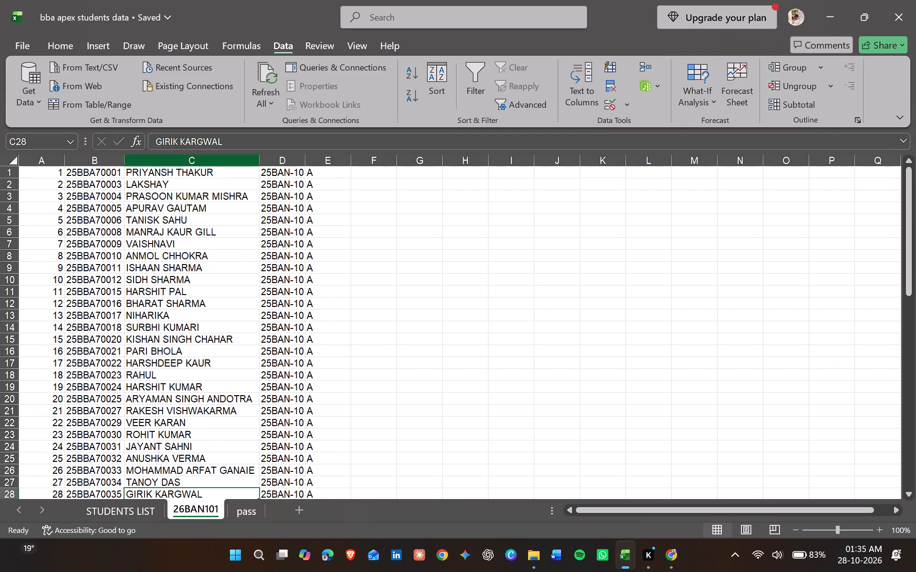
shift+click(153, 171)
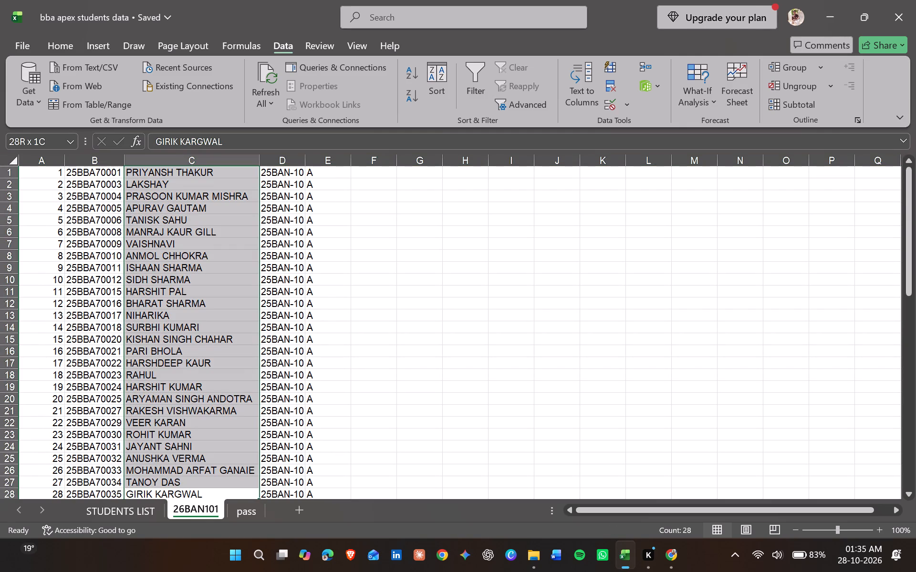
Mark the first six students in column F, entering n in F1 to F5 and y in F6.
click(360, 173)
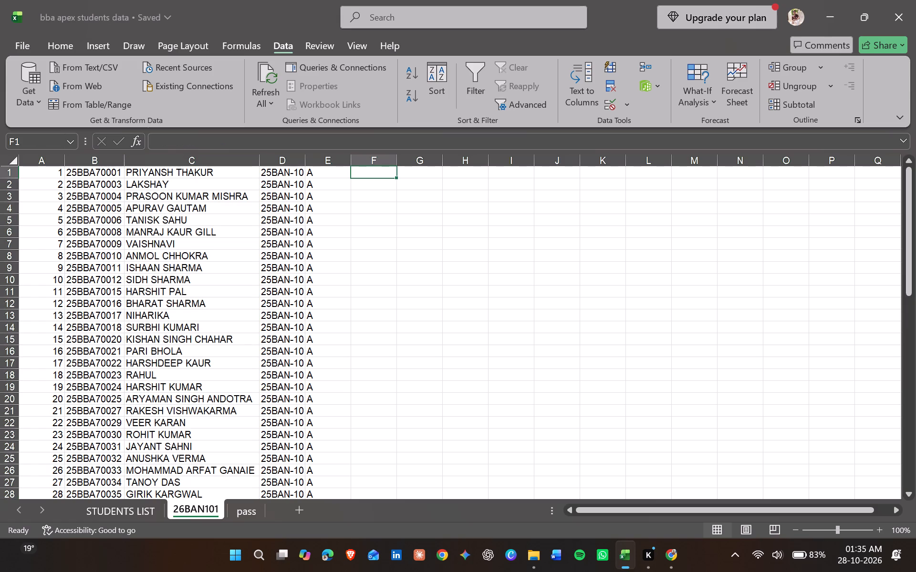
key(n)
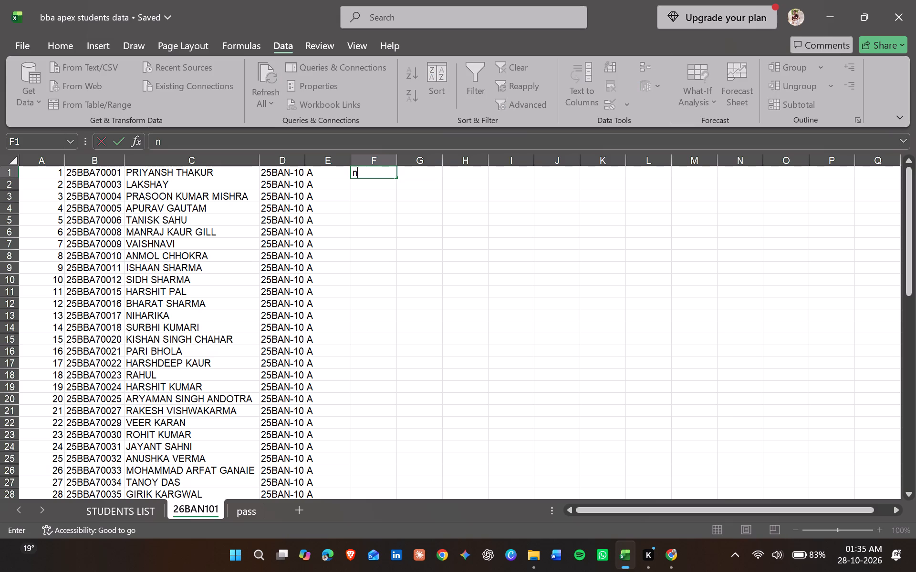
key(Down)
key(n)
key(Down)
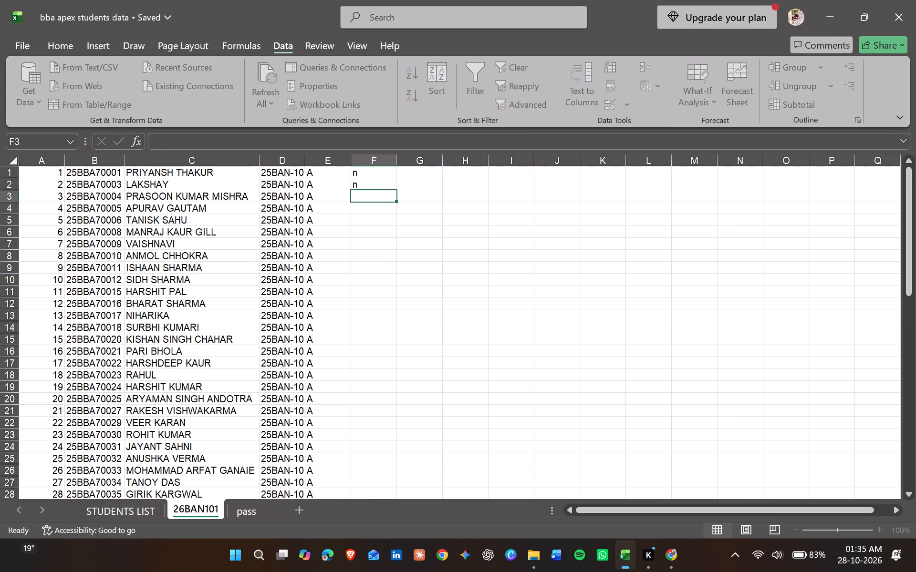
key(n)
key(Down)
key(n)
key(Down)
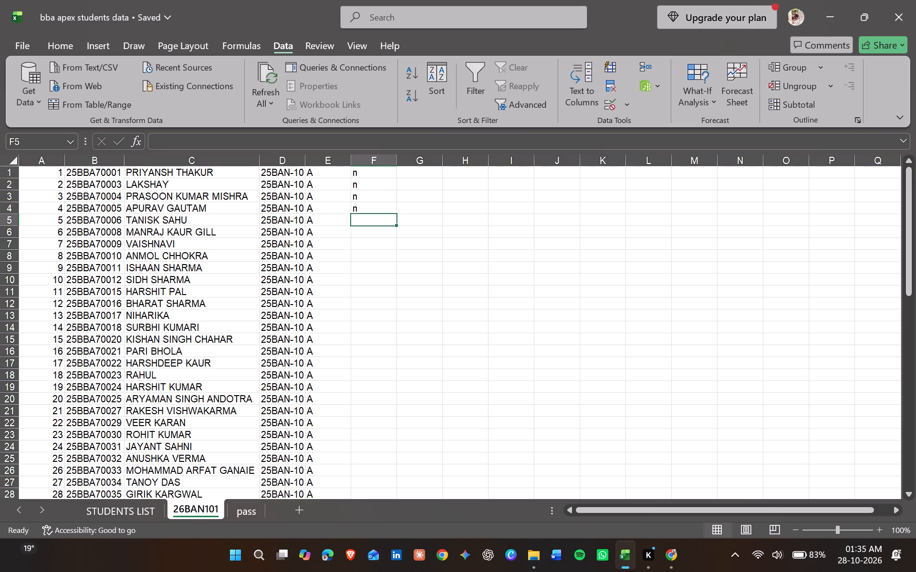
key(n)
key(Down)
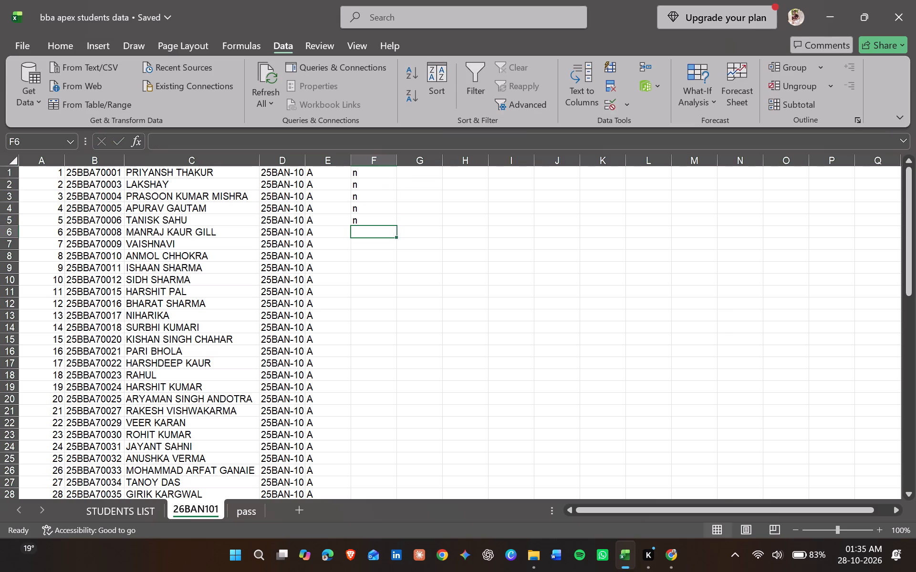
key(t)
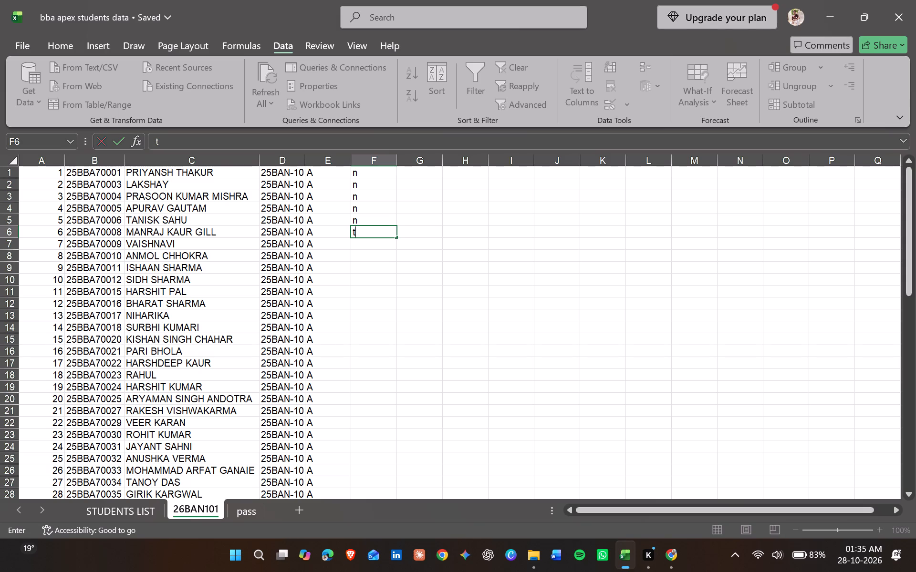
key(BackSpace)
key(y)
key(Down)
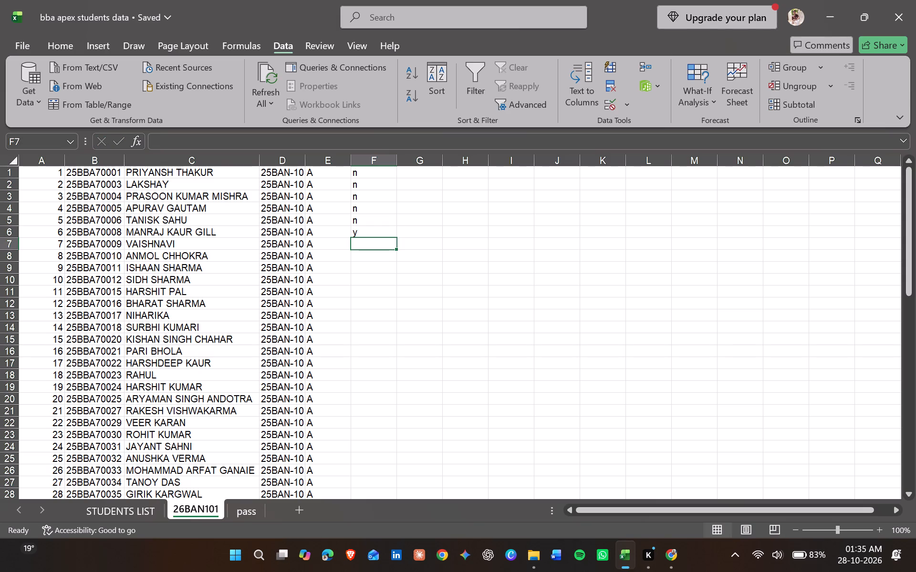
Mark the students in rows 7 to 12 of column F, entering y, n, n, y, n and y.
key(y)
key(Down)
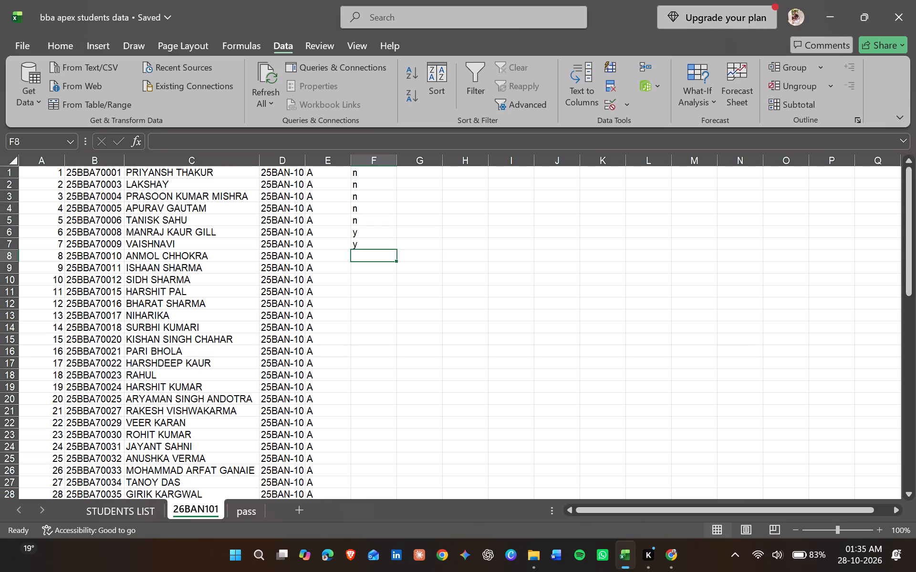
key(n)
key(Down)
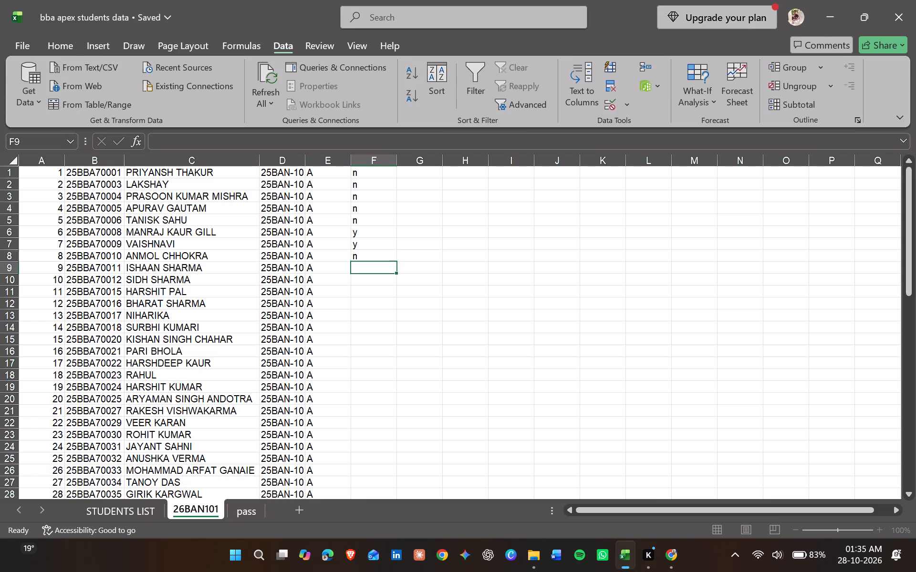
key(n)
key(Down)
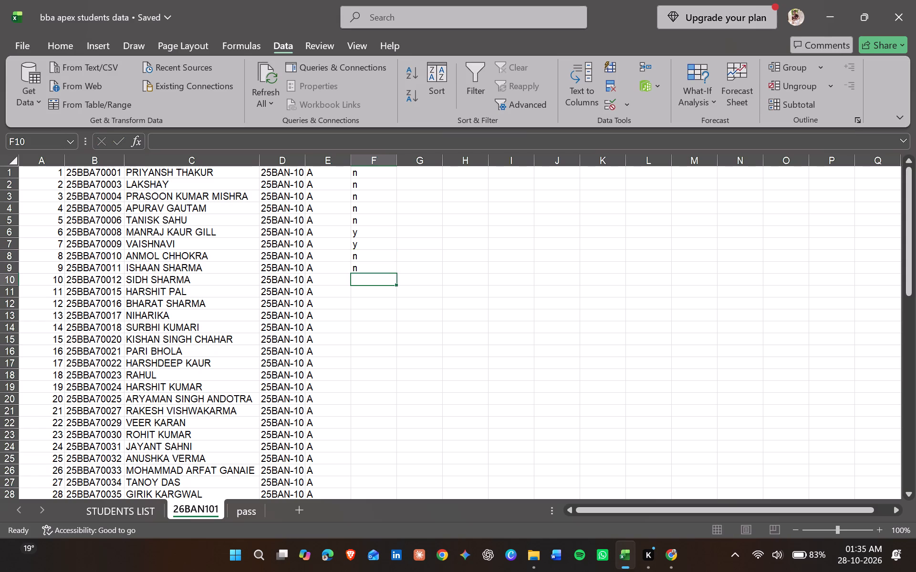
key(y)
key(Down)
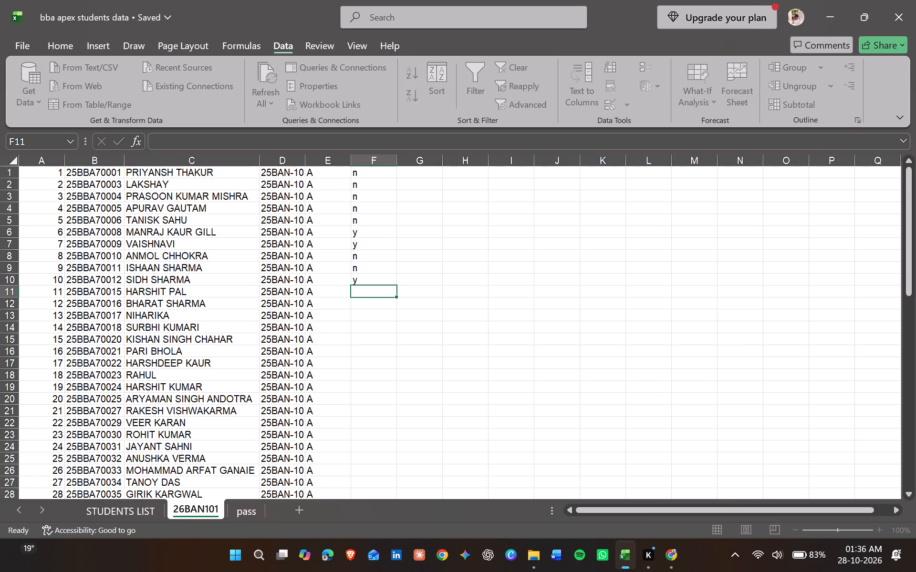
key(n)
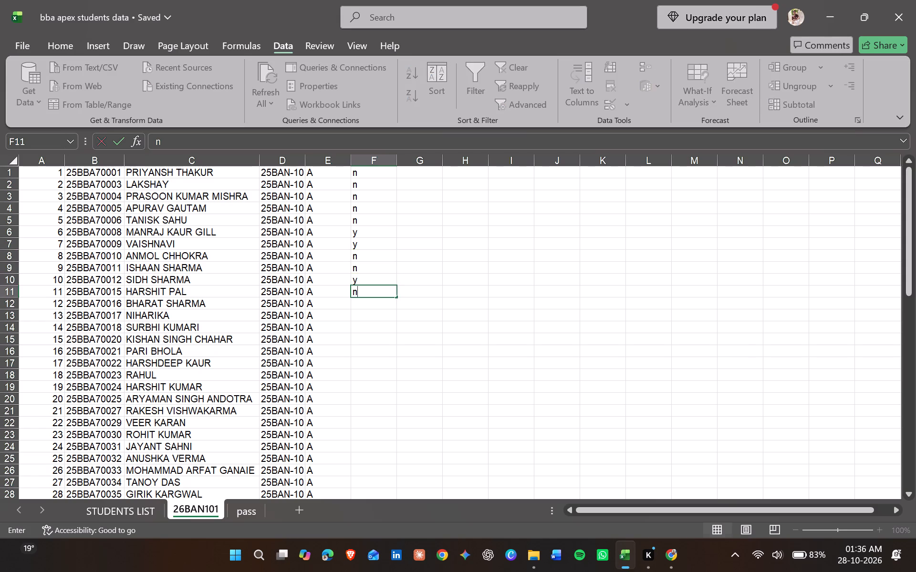
key(Down)
key(y)
key(Down)
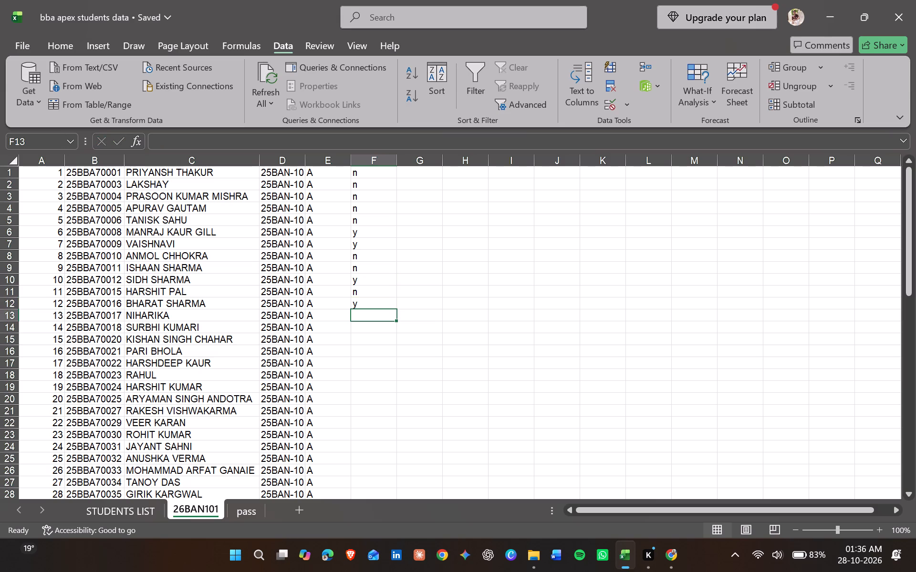
Mark the students in rows 13 to 17 of column F, entering y, yy, n, y and y.
key(y)
key(Down)
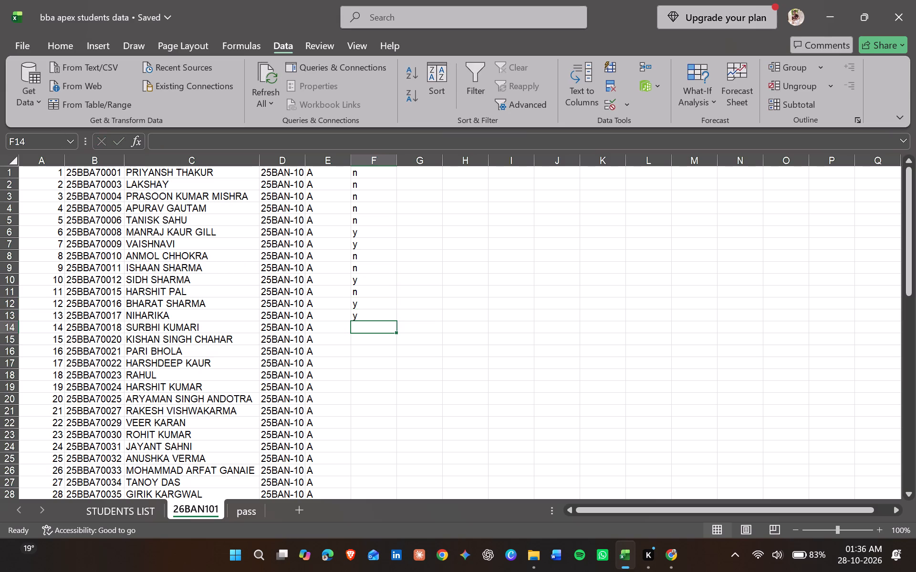
key(y)
key(y)
key(Down)
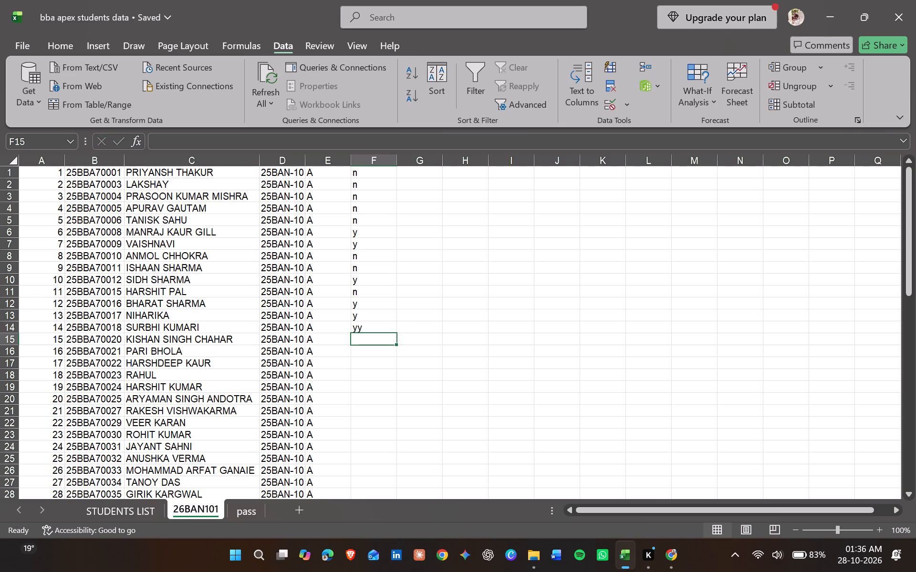
key(n)
key(Down)
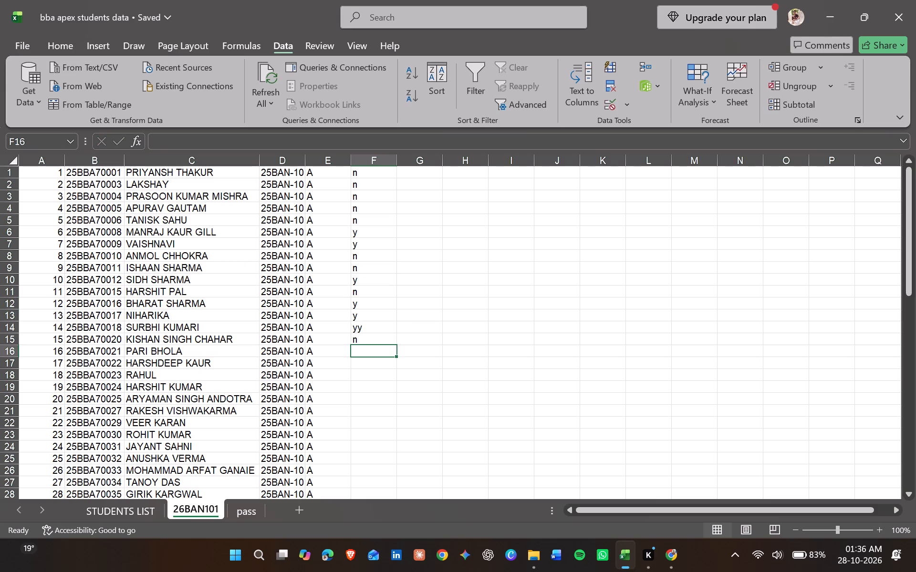
key(y)
key(Down)
key(y)
key(Down)
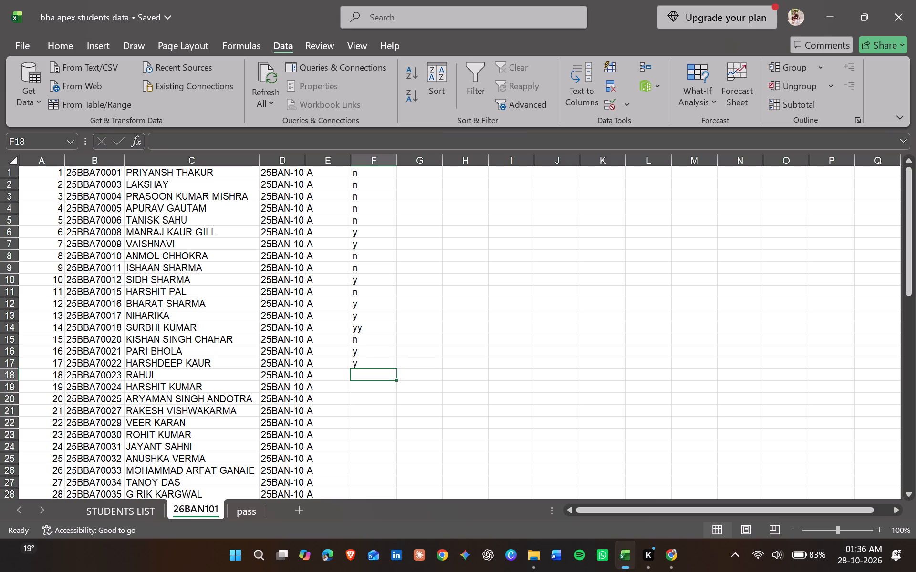
Enter n in column F for the five students in rows 18 to 22.
key(n)
key(Down)
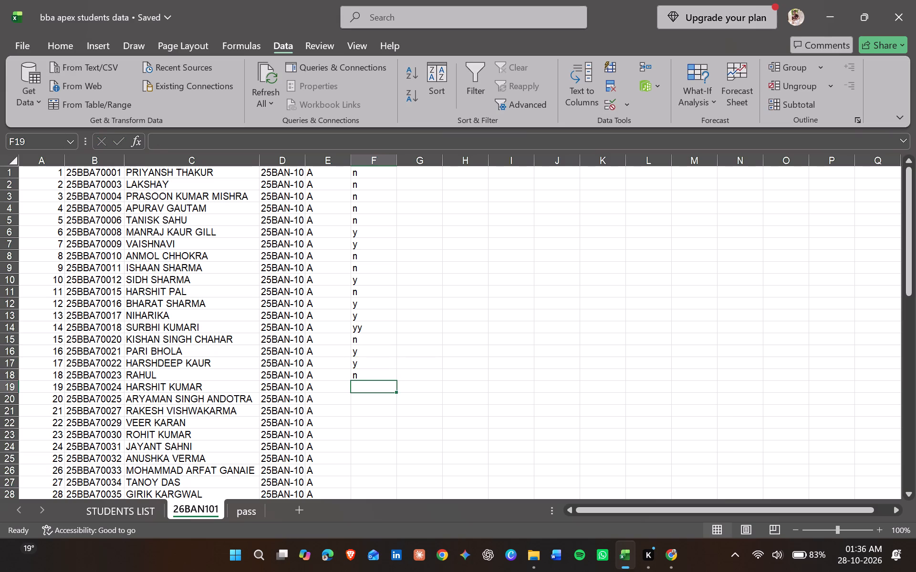
key(n)
key(Down)
key(n)
key(Down)
key(n)
key(Down)
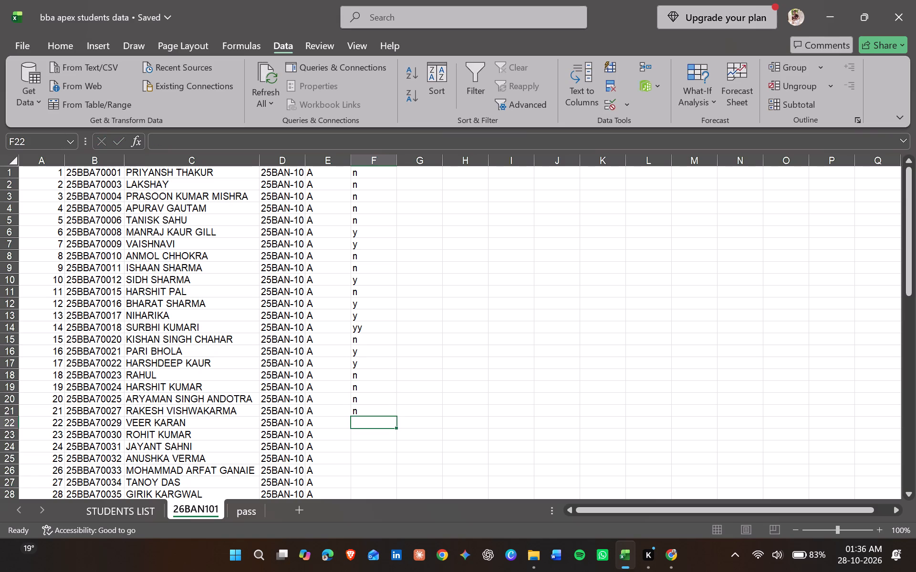
key(n)
key(Down)
Mark the students in rows 23 to 28 of column F, entering y, n, y, y, n and y.
key(y)
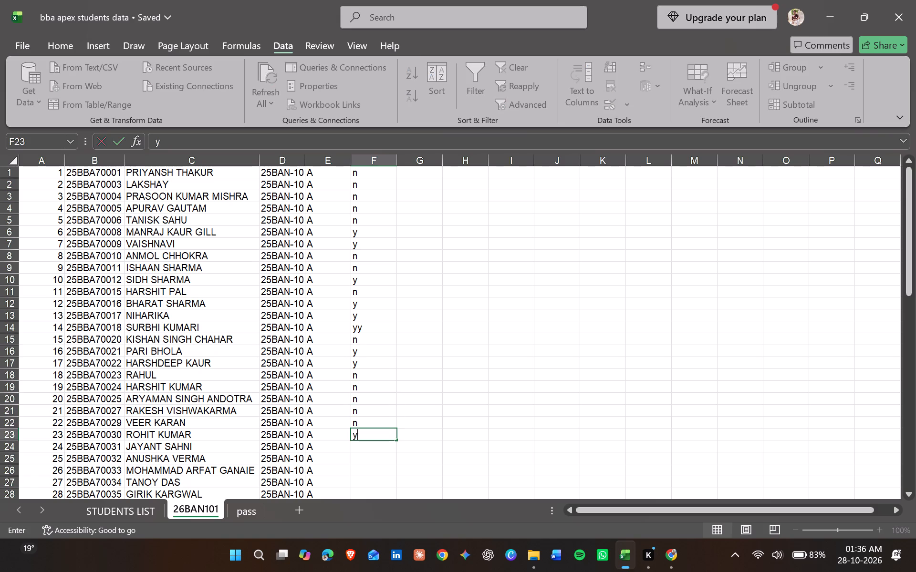
key(Down)
key(n)
key(Down)
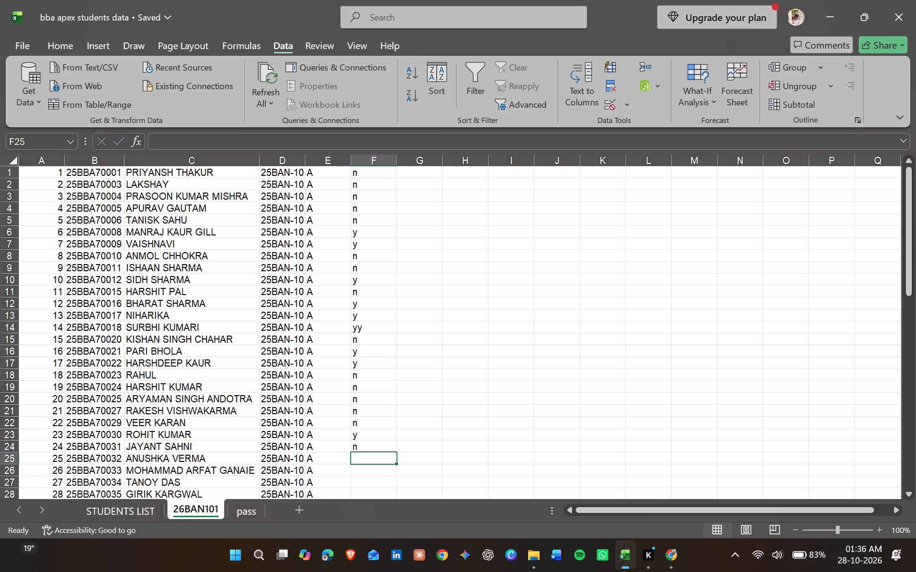
key(y)
key(Down)
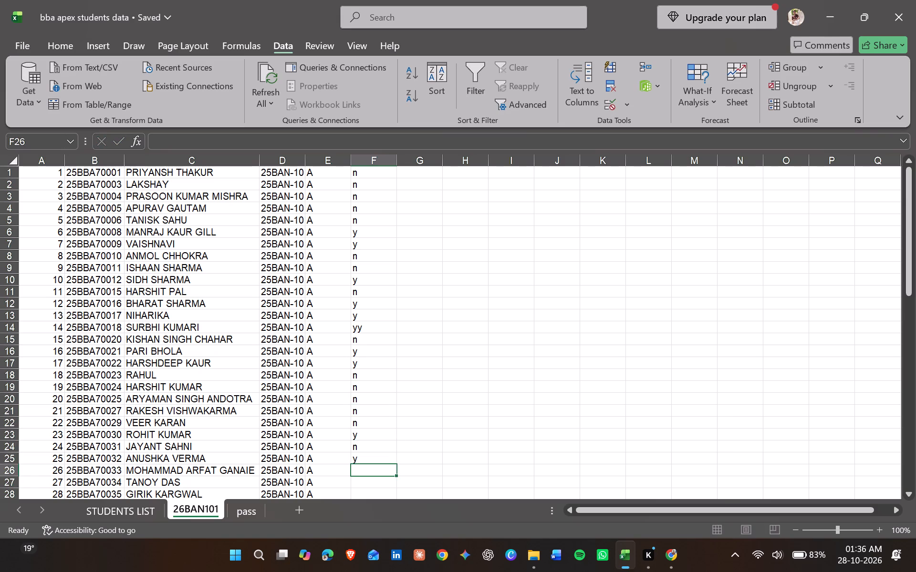
key(y)
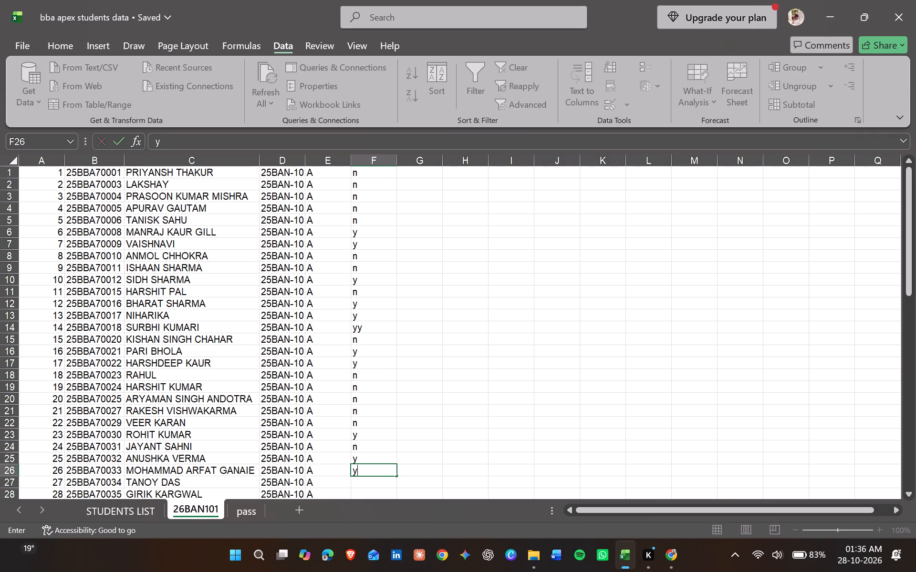
key(Down)
key(n)
key(Down)
key(y)
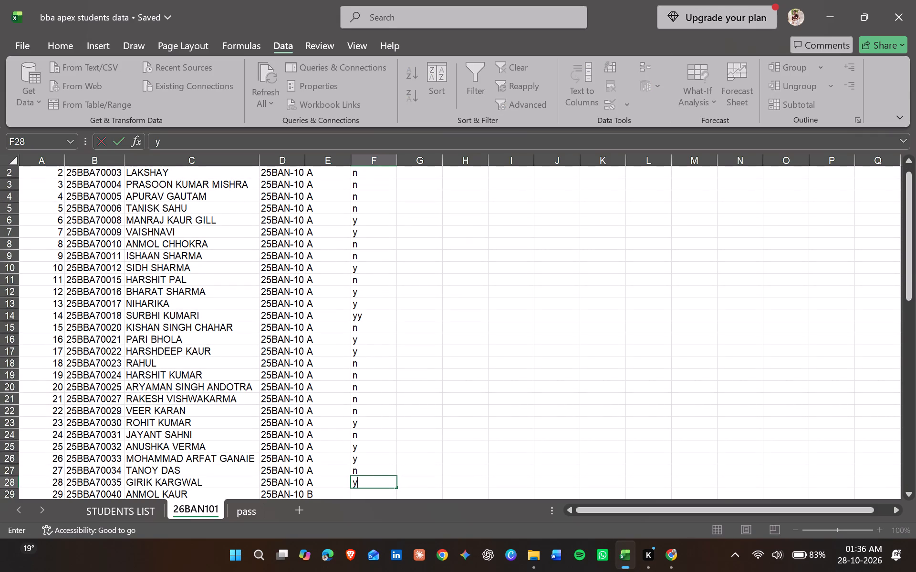
Select the full rows of y-marked students together: rows 6, 7, 10, 12, 13, 14, 16, 17, 23, 25 and 26.
scroll(294, 202, up, 4)
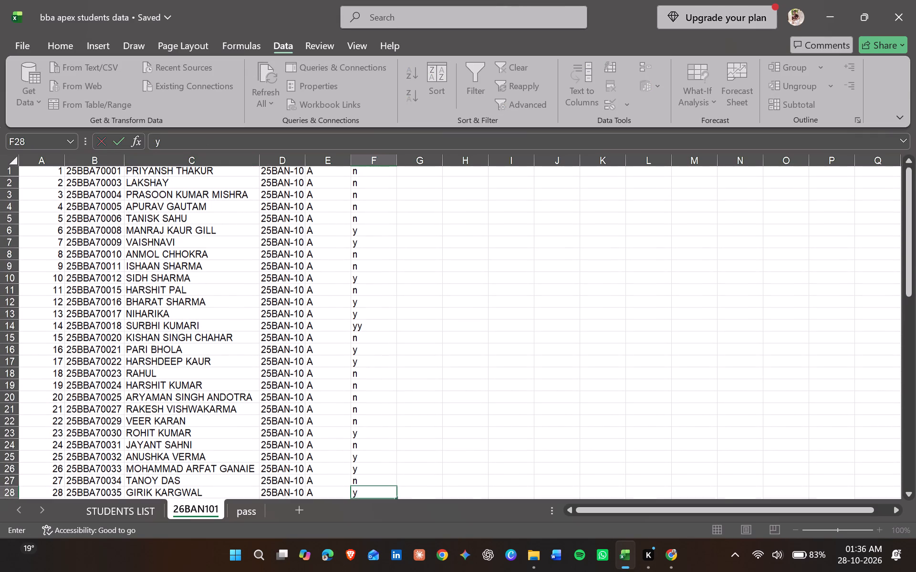
scroll(294, 202, up, 3)
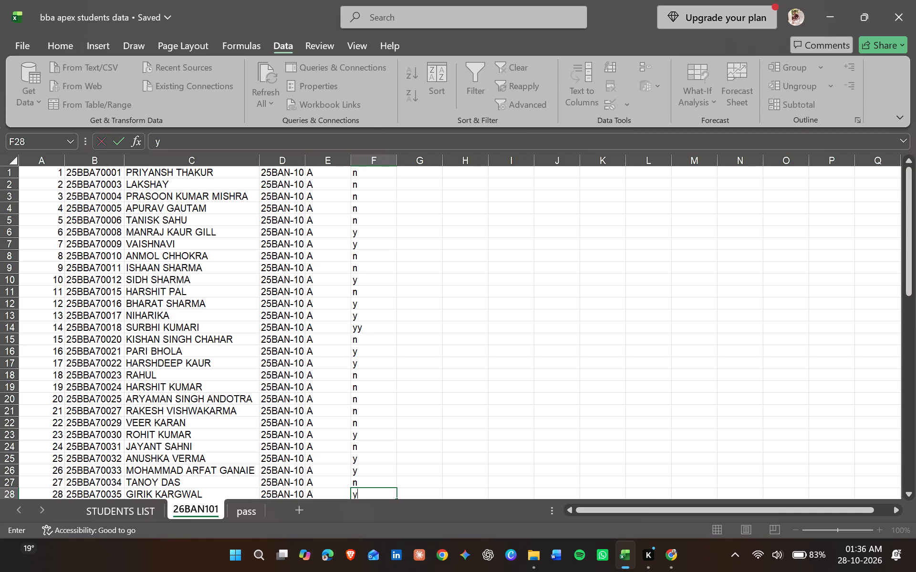
ctrl+click(7, 233)
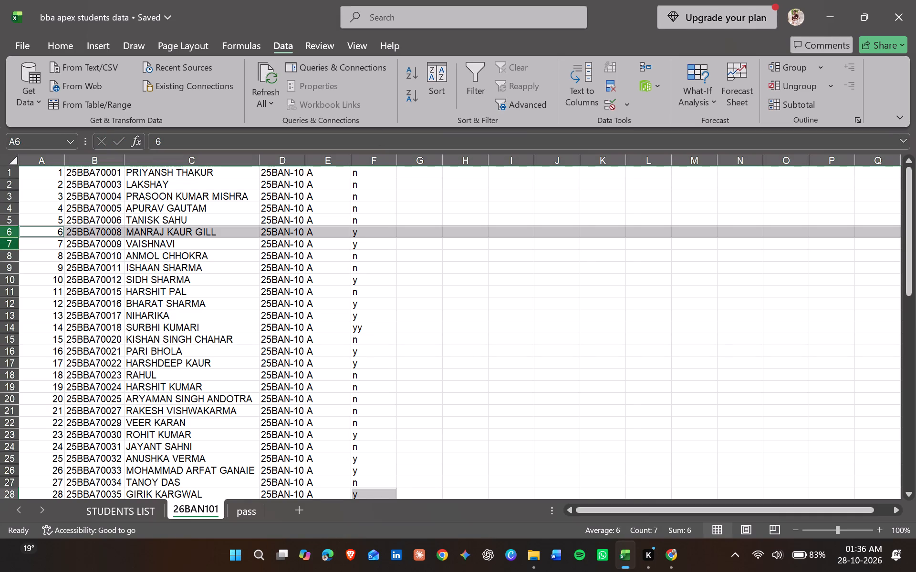
ctrl+click(11, 243)
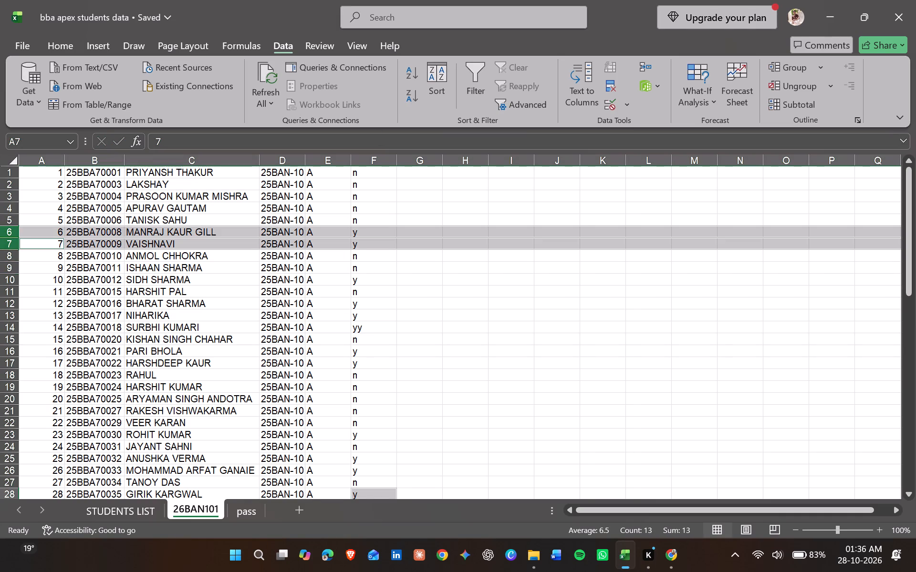
ctrl+click(368, 282)
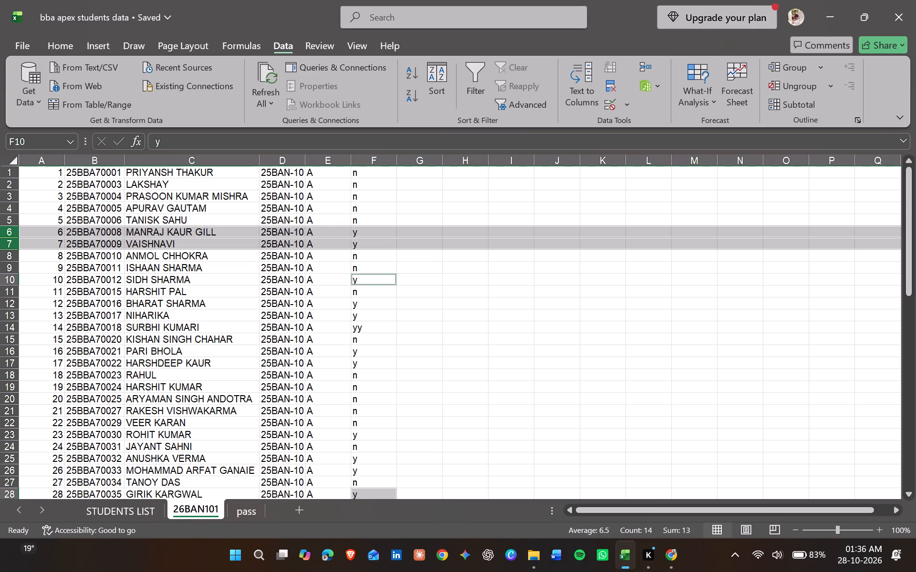
ctrl+click(17, 279)
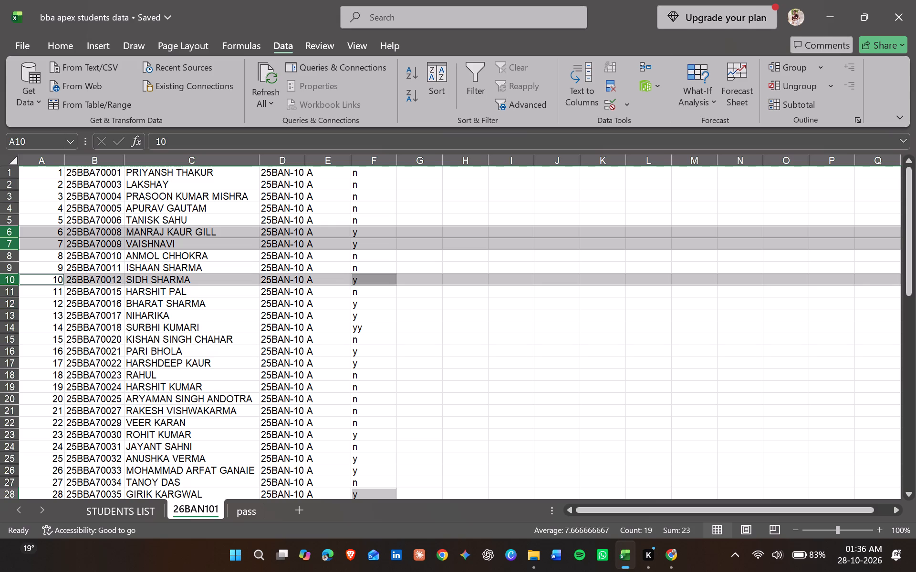
ctrl+click(7, 308)
ctrl+click(7, 305)
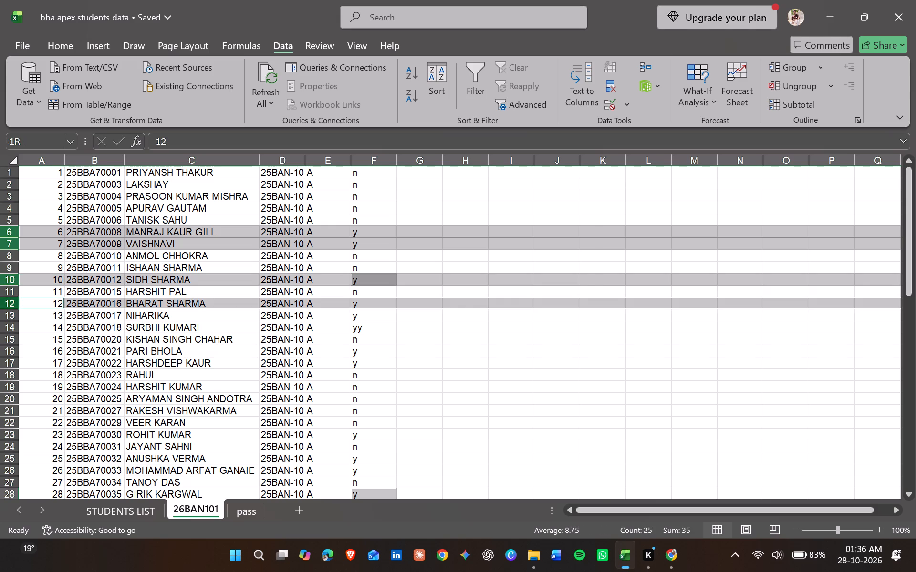
ctrl+click(8, 319)
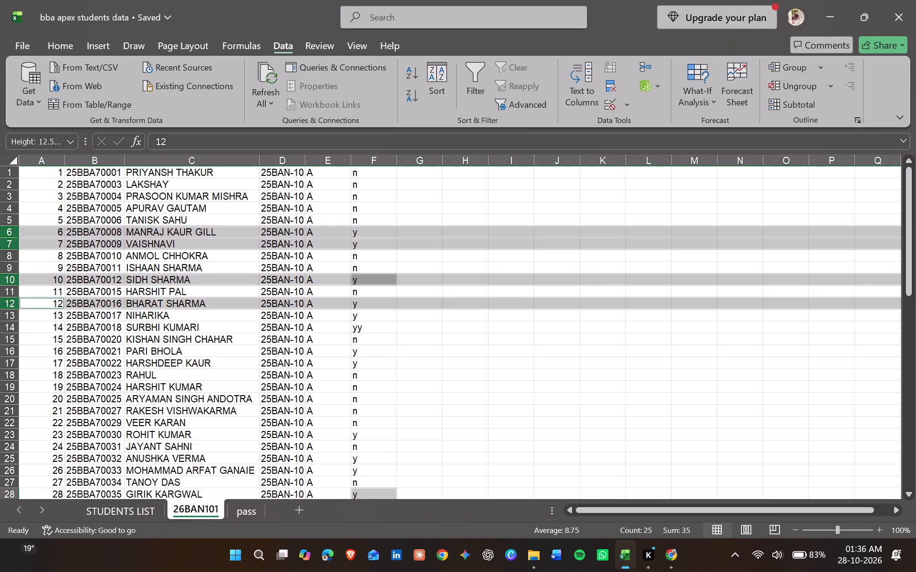
ctrl+click(5, 316)
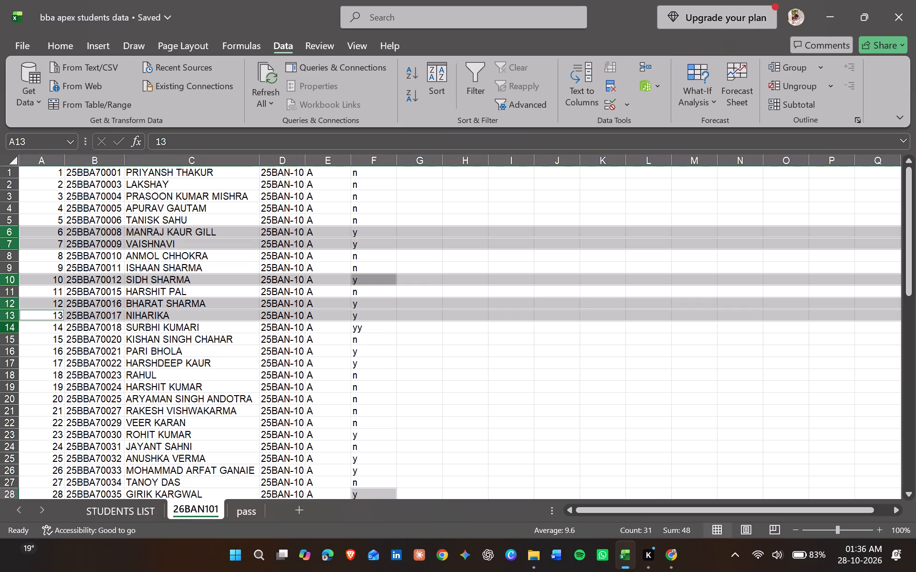
ctrl+click(3, 328)
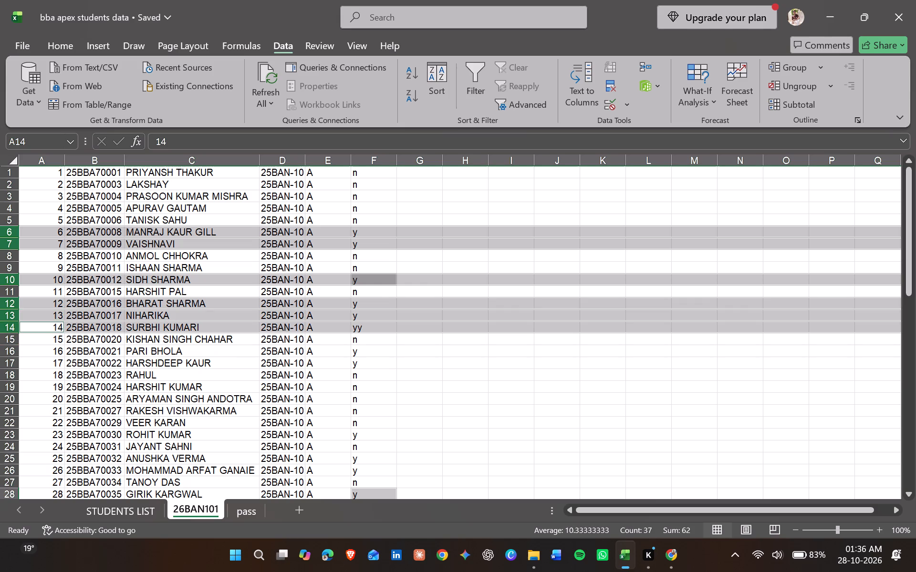
ctrl+click(10, 353)
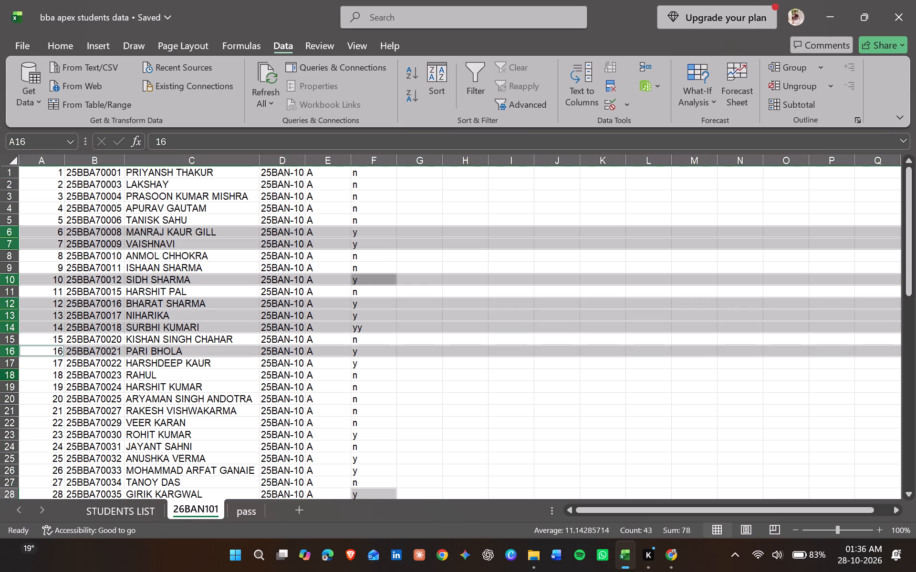
ctrl+click(9, 365)
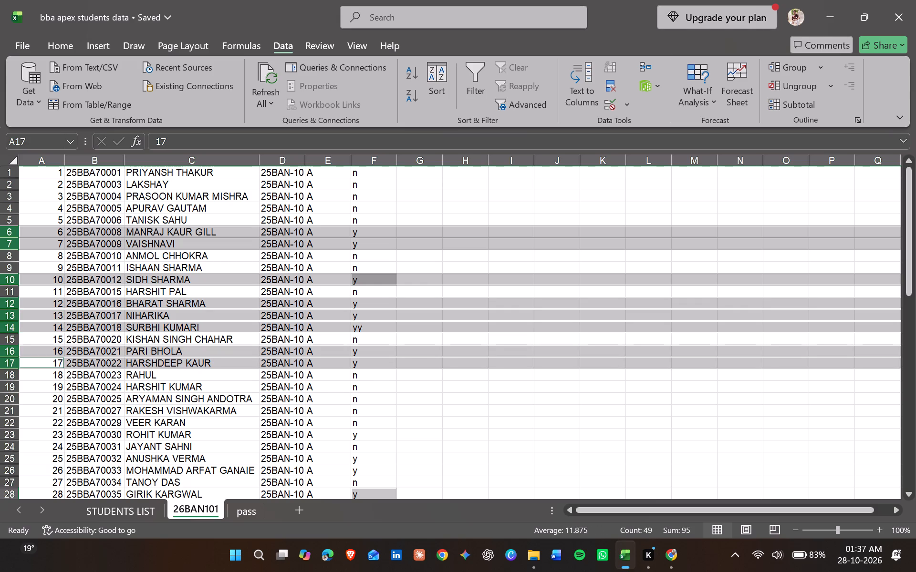
ctrl+click(6, 434)
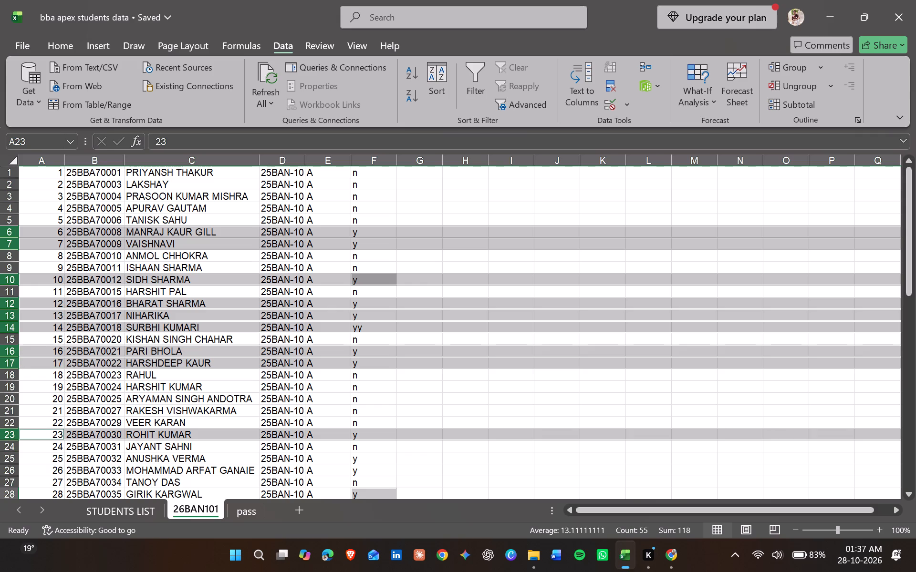
ctrl+click(10, 457)
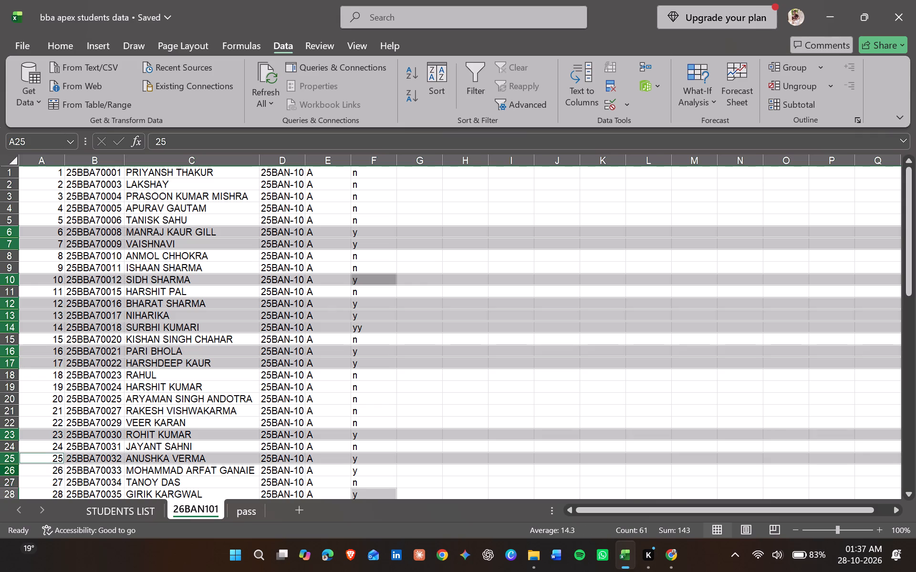
ctrl+click(13, 472)
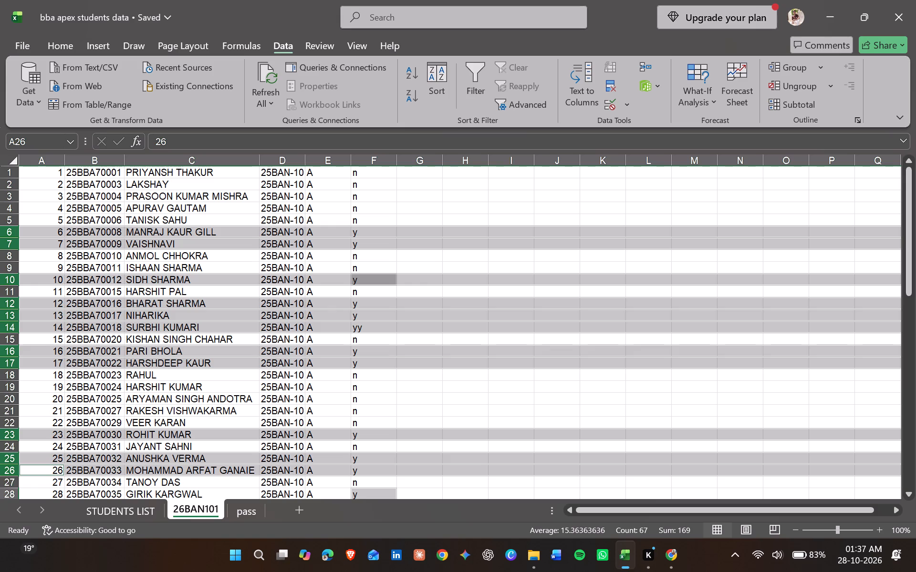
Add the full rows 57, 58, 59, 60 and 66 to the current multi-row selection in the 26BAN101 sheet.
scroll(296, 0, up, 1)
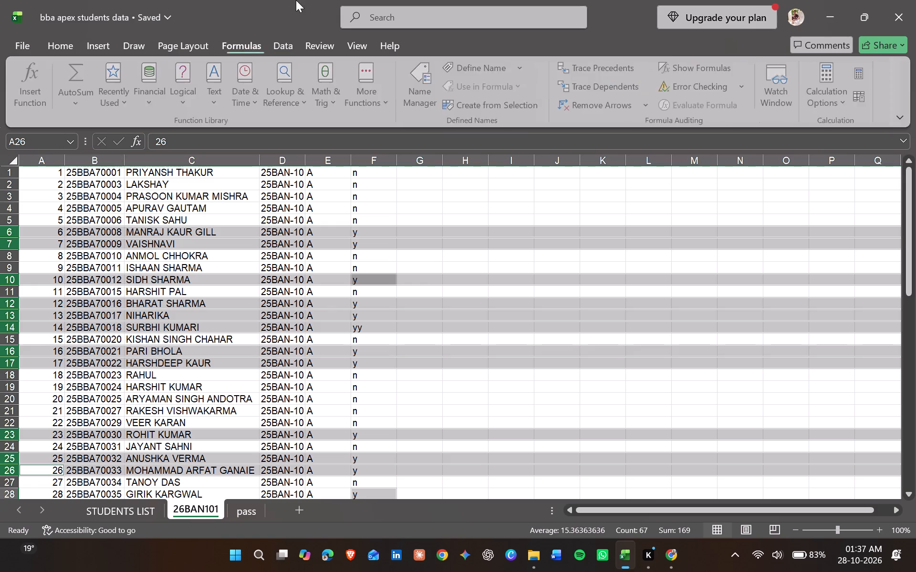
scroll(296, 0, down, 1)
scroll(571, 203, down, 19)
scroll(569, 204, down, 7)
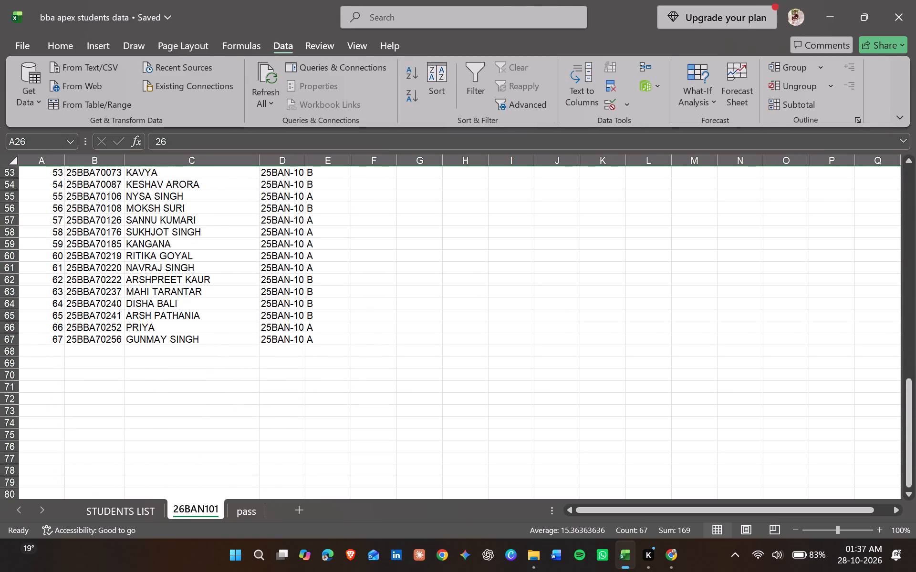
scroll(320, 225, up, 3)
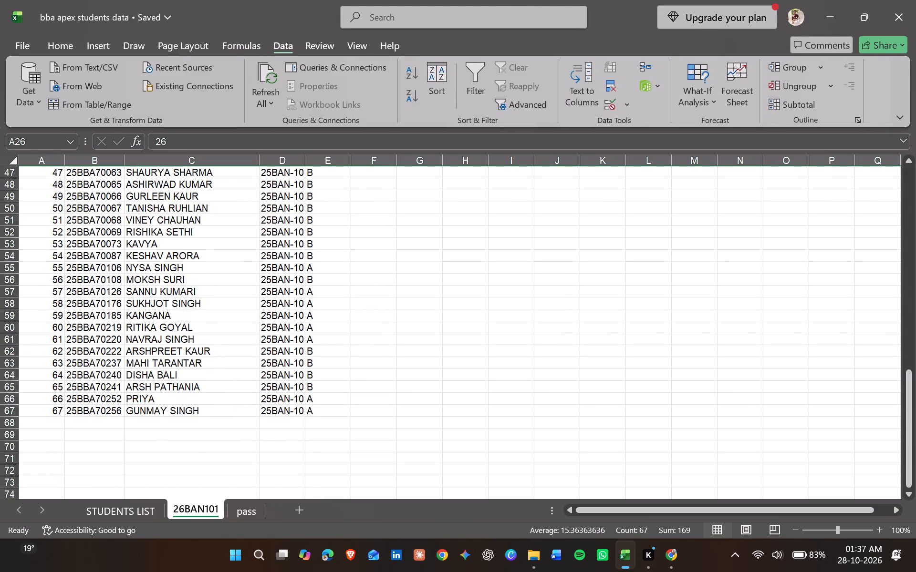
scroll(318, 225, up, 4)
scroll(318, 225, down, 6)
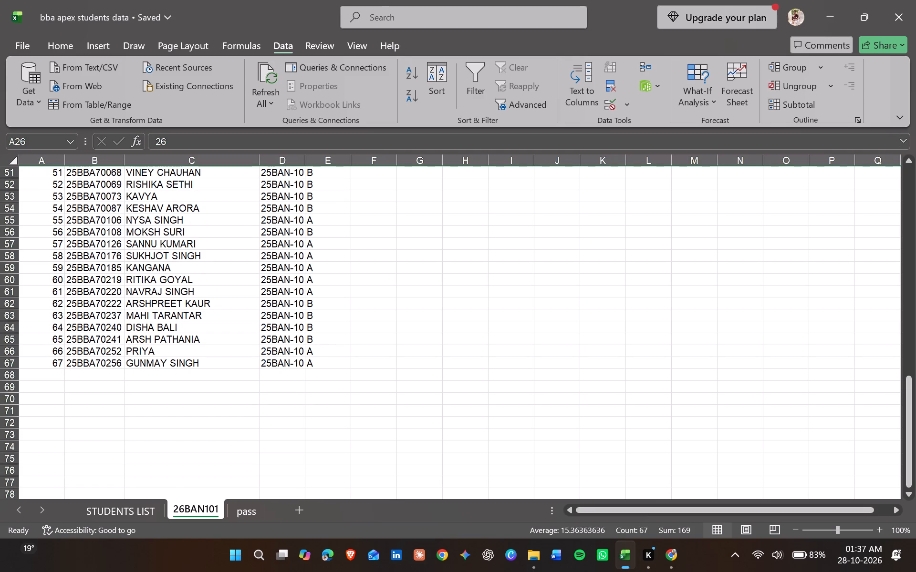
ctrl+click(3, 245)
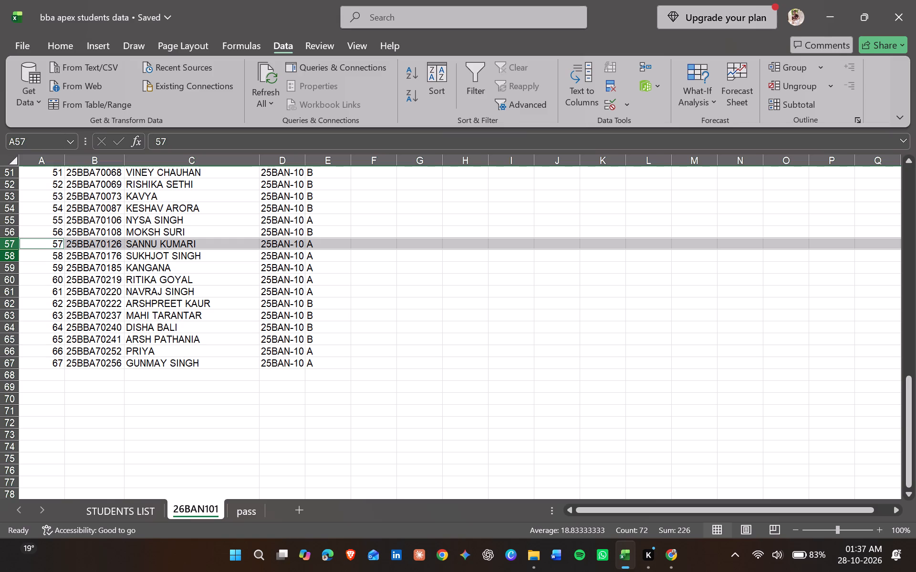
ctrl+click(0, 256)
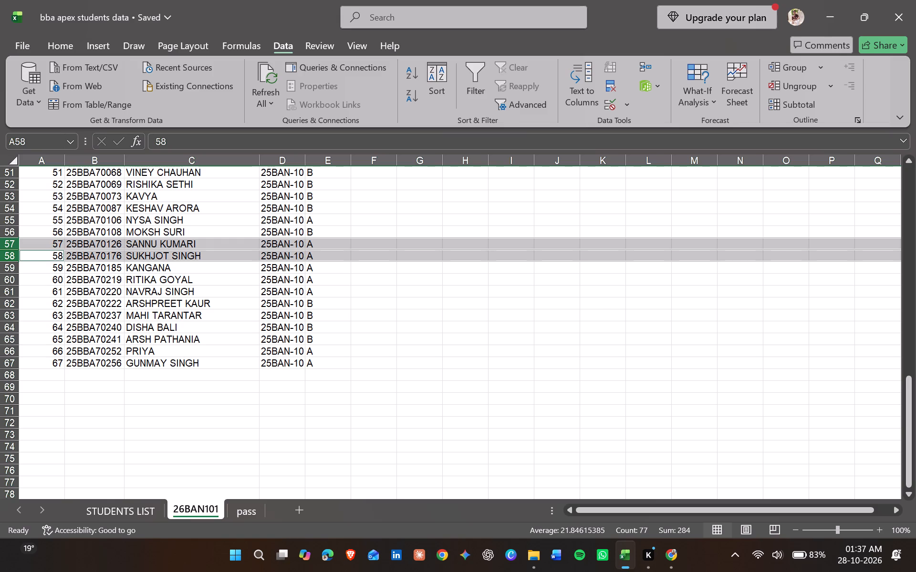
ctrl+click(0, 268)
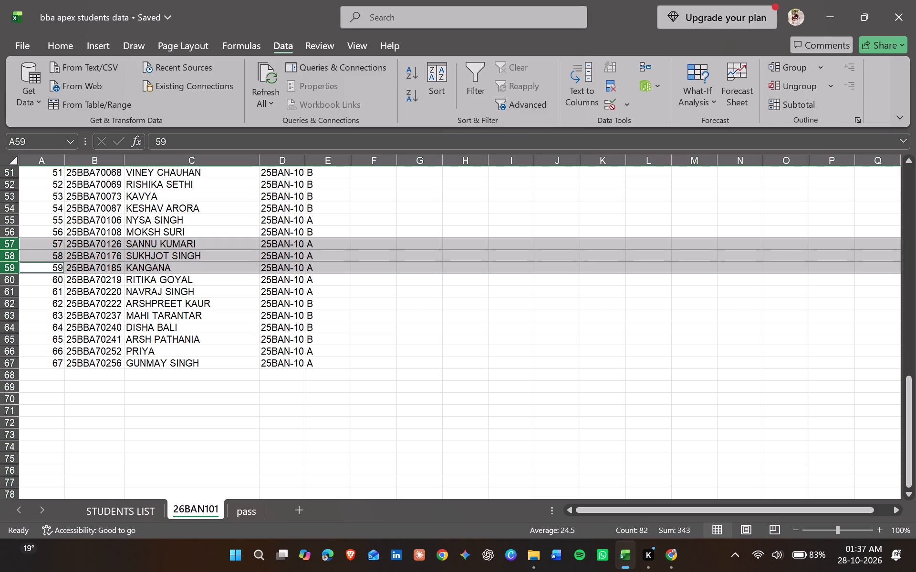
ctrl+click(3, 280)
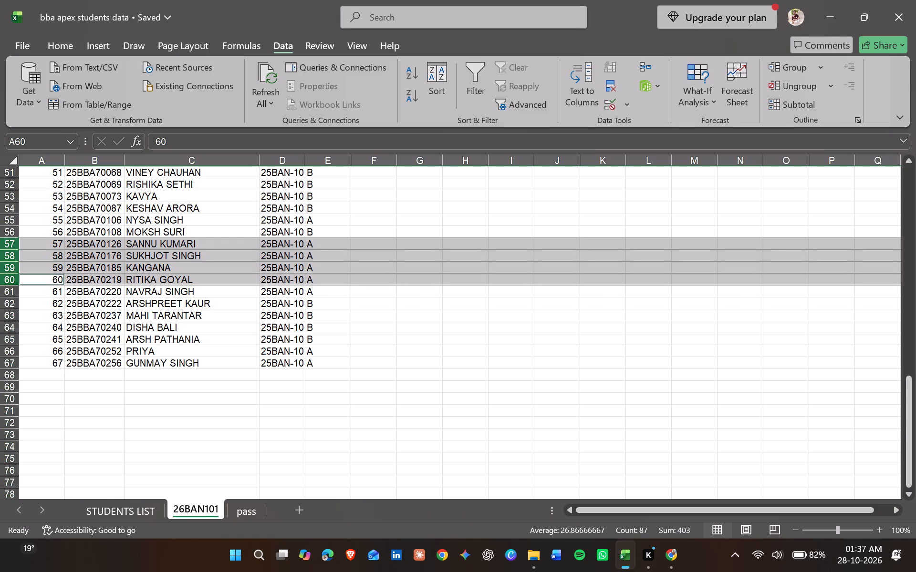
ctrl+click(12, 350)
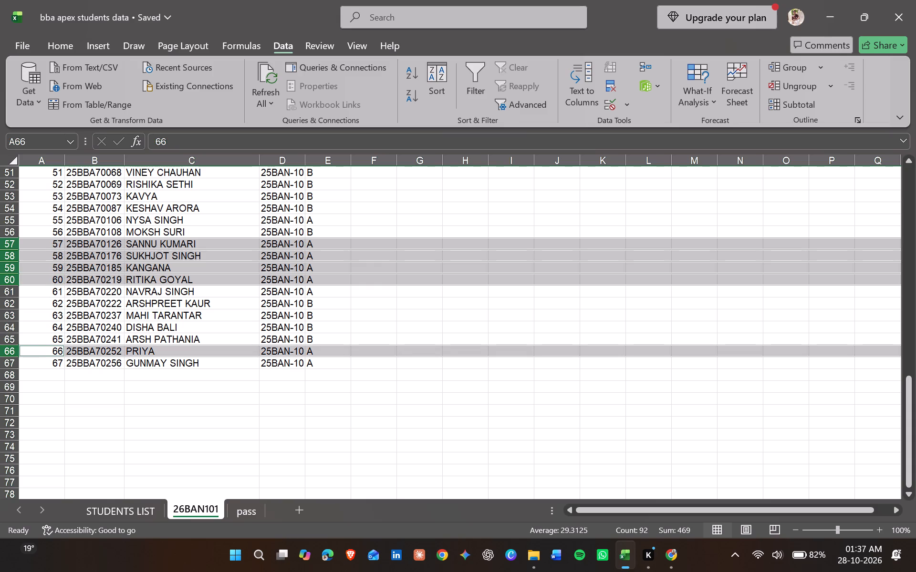
Review the selected rows against the column F marks throughout the 26BAN101 list, and finish by selecting only row 64.
scroll(313, 305, up, 11)
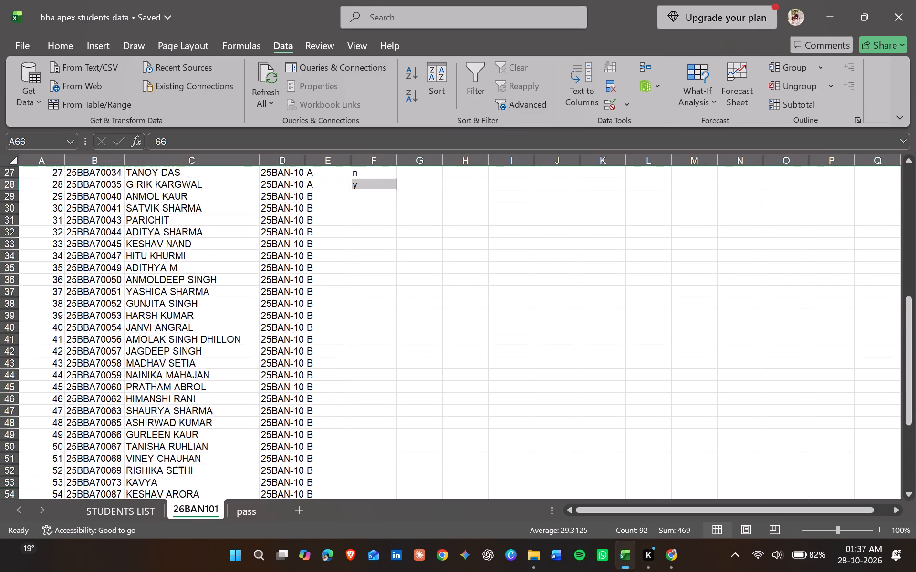
scroll(313, 303, up, 14)
scroll(313, 303, up, 7)
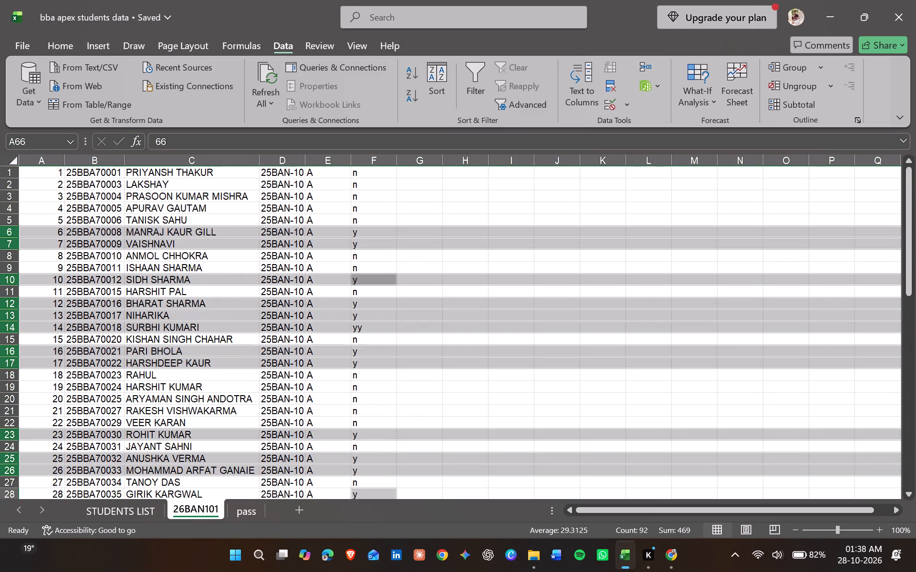
scroll(313, 303, up, 6)
scroll(313, 303, down, 7)
scroll(313, 303, down, 18)
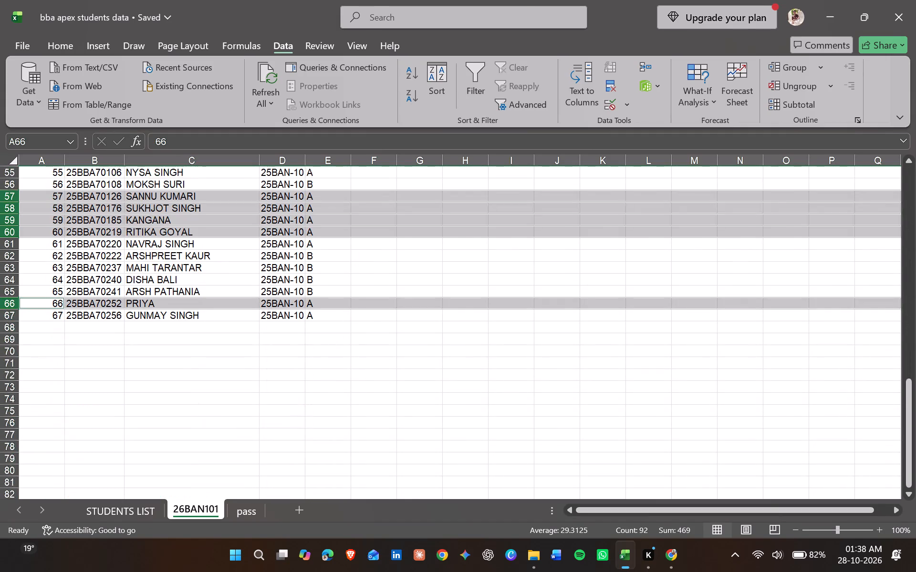
scroll(312, 304, down, 10)
scroll(312, 304, up, 14)
scroll(312, 304, up, 7)
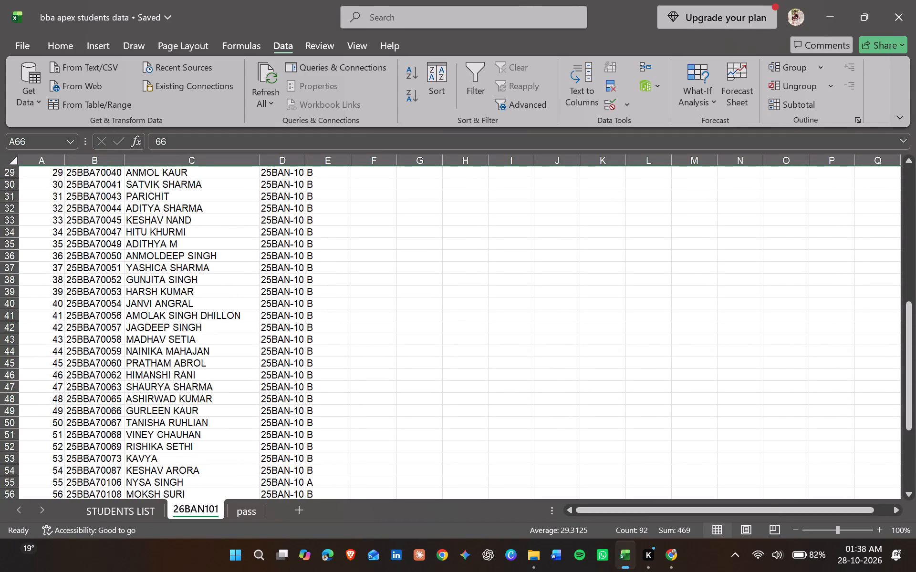
scroll(312, 304, up, 20)
scroll(312, 304, up, 7)
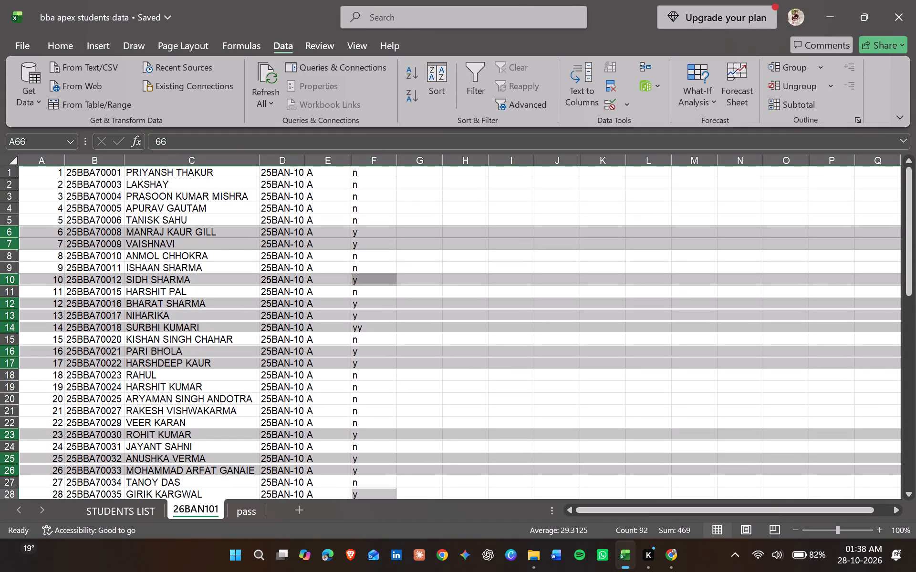
scroll(312, 304, down, 8)
scroll(312, 304, down, 14)
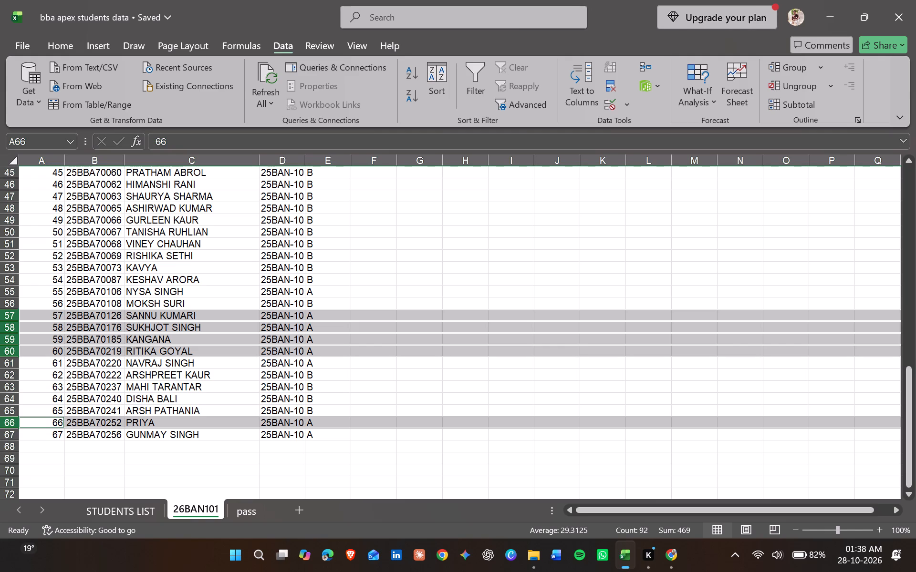
click(8, 397)
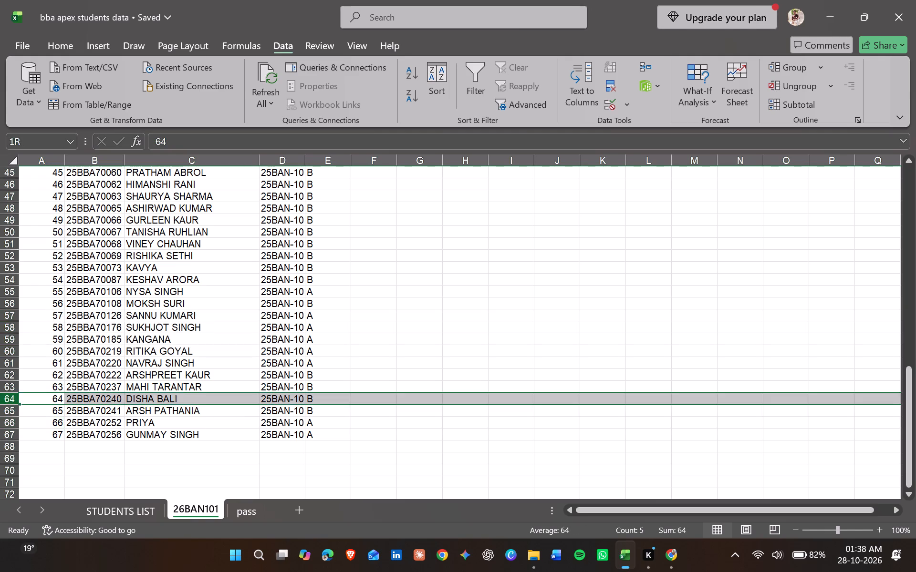
Clear all the n and y marks from column F of the 26BAN101 sheet.
ctrl+scroll(244, 399, down, 1)
scroll(306, 376, up, 6)
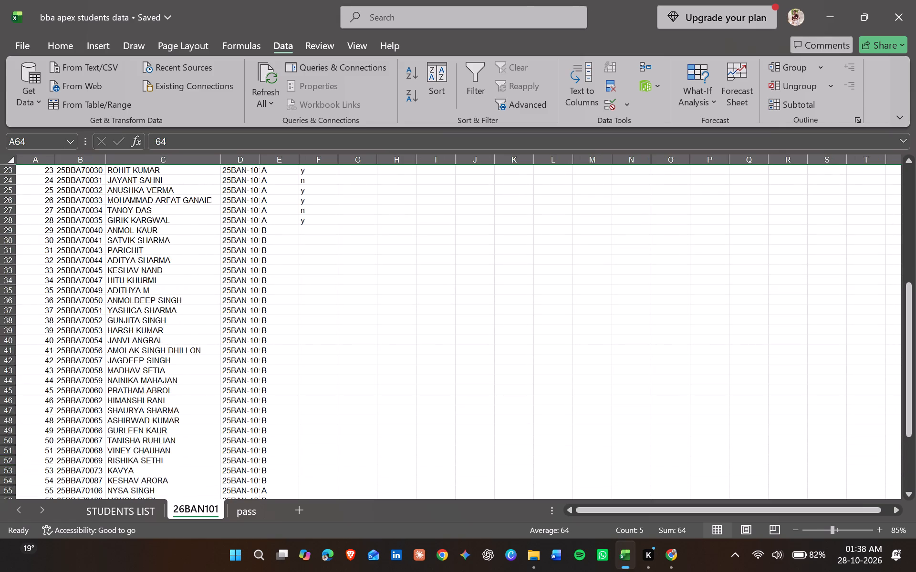
ctrl+scroll(306, 376, down, 3)
ctrl+scroll(306, 376, up, 2)
ctrl+scroll(306, 376, down, 1)
ctrl+scroll(306, 376, up, 2)
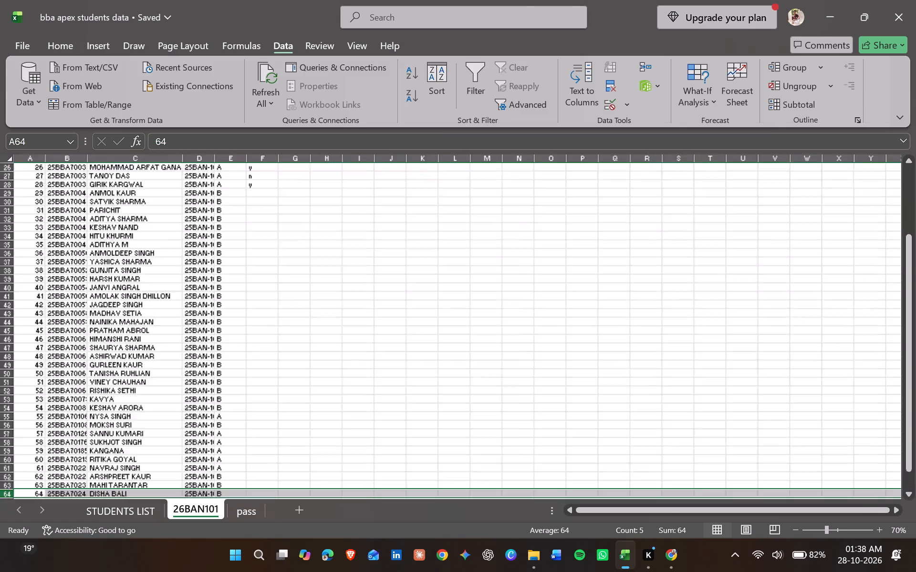
scroll(272, 324, up, 9)
scroll(252, 317, down, 1)
scroll(252, 317, up, 2)
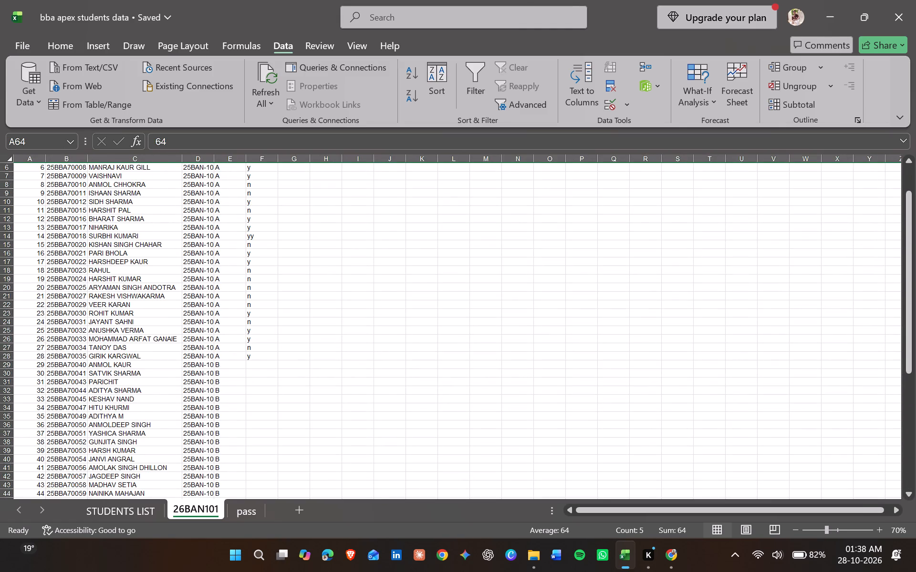
click(263, 159)
key(Delete)
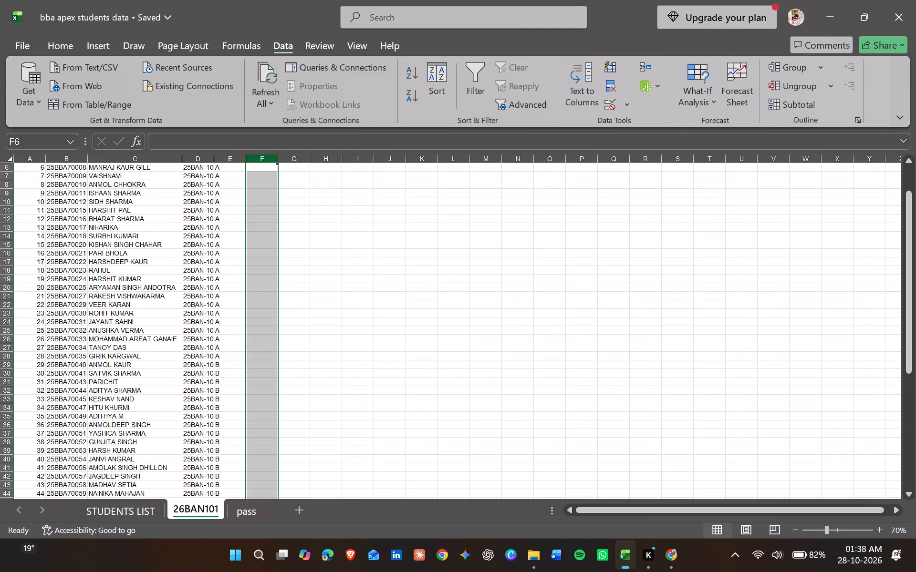
scroll(261, 157, up, 1)
scroll(263, 317, up, 11)
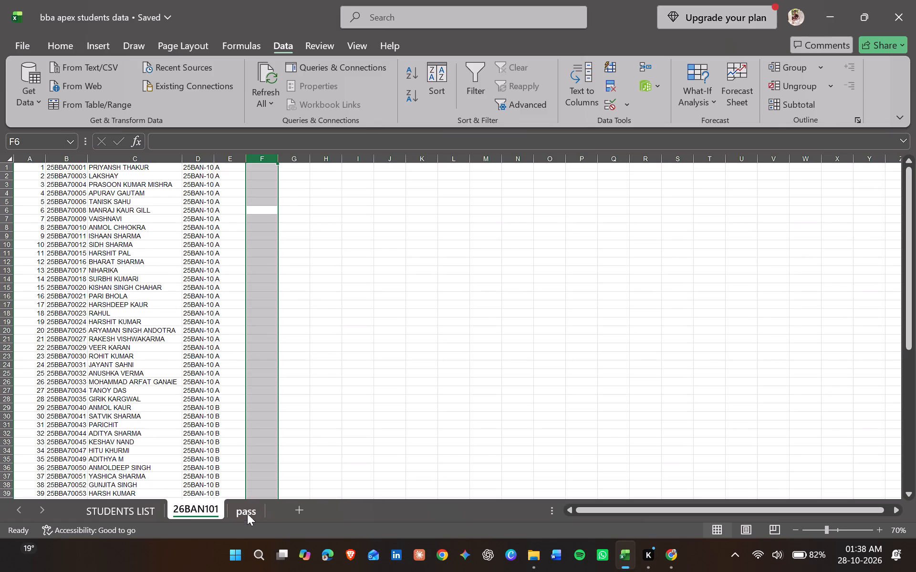
Open the pass sheet to view its student entries and select cell F21.
click(247, 515)
click(301, 414)
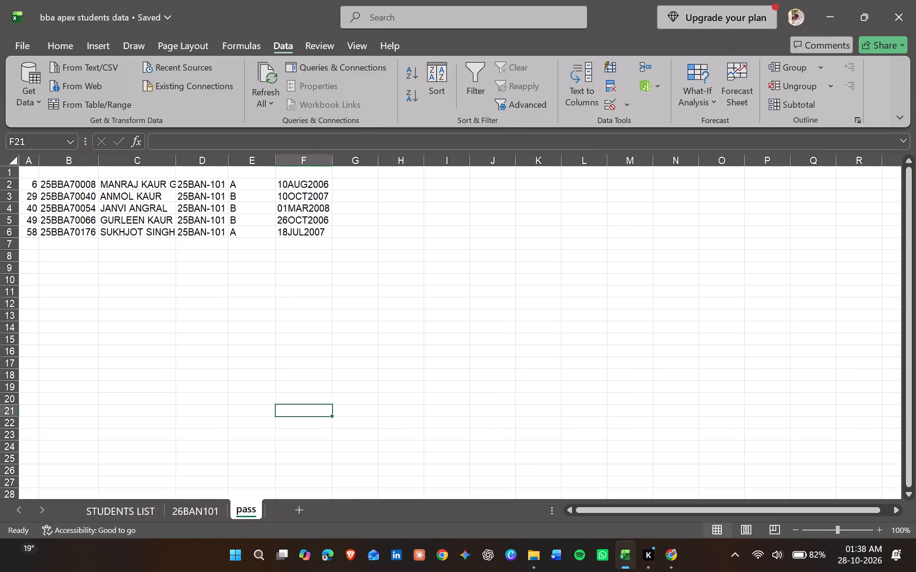
scroll(44, 277, up, 1)
Switch to the STUDENTS LIST sheet and view its first rows.
click(124, 507)
scroll(158, 294, up, 15)
scroll(158, 294, up, 7)
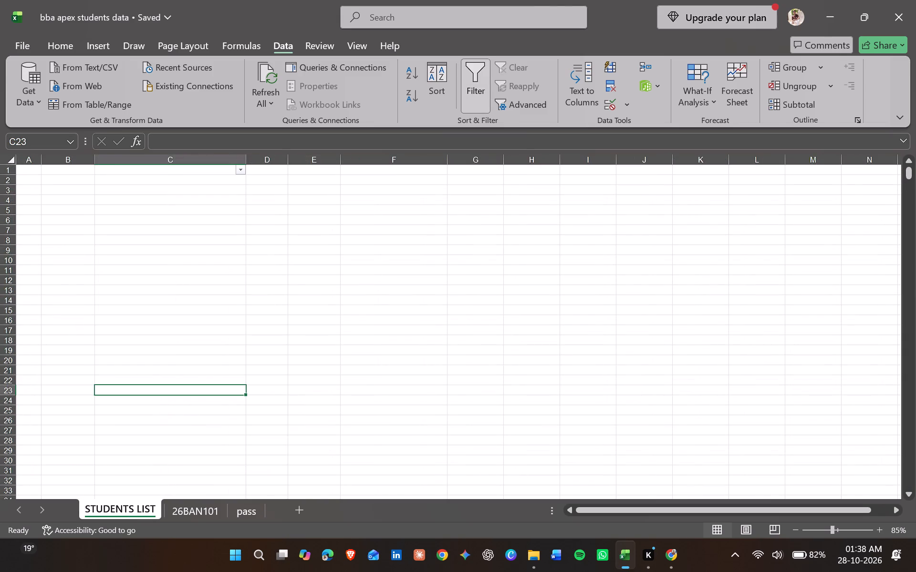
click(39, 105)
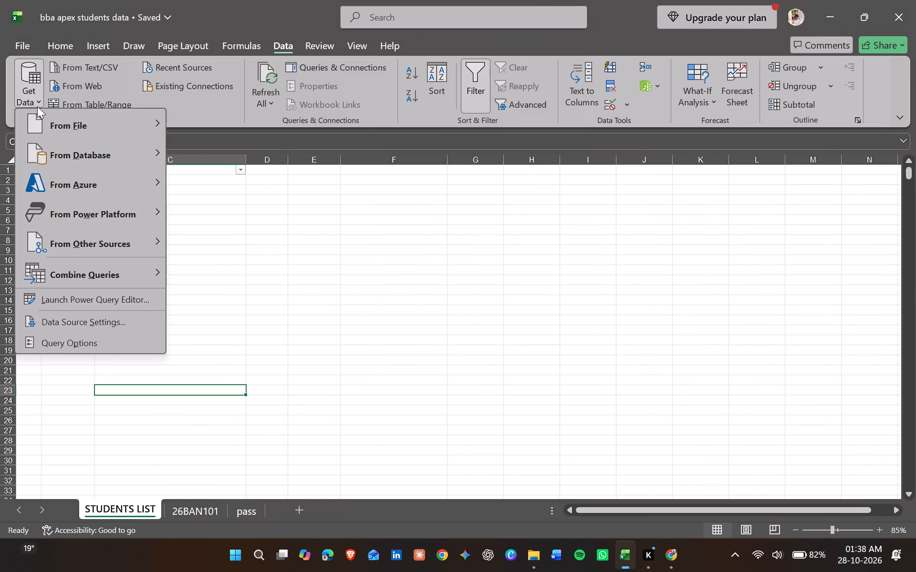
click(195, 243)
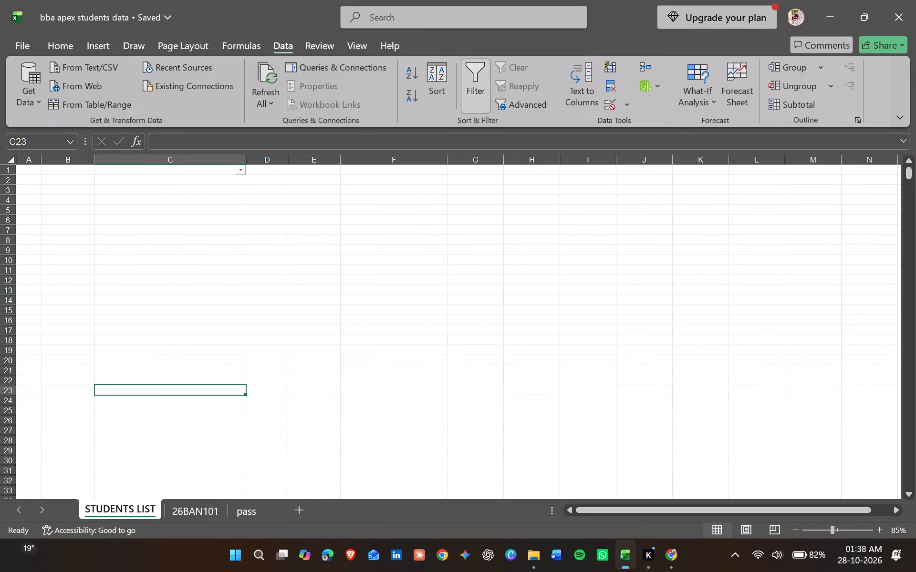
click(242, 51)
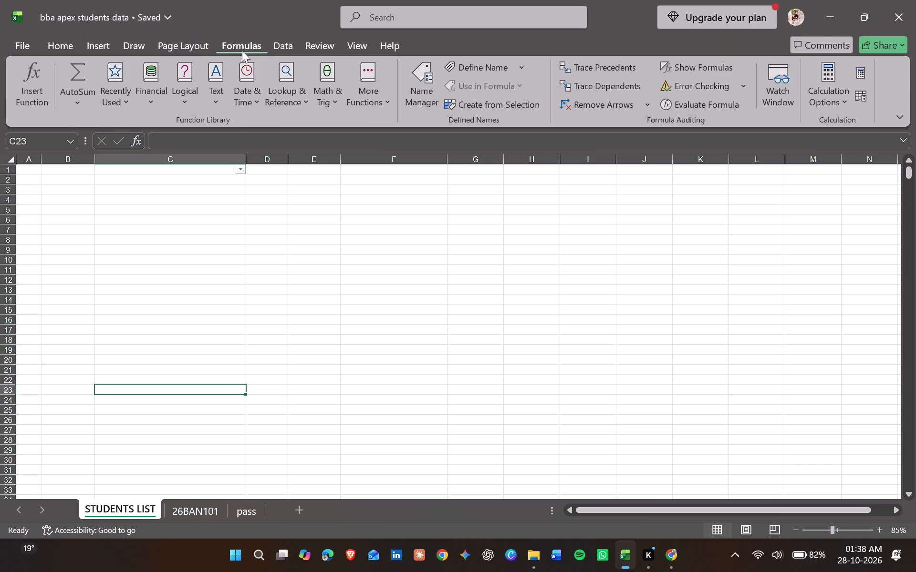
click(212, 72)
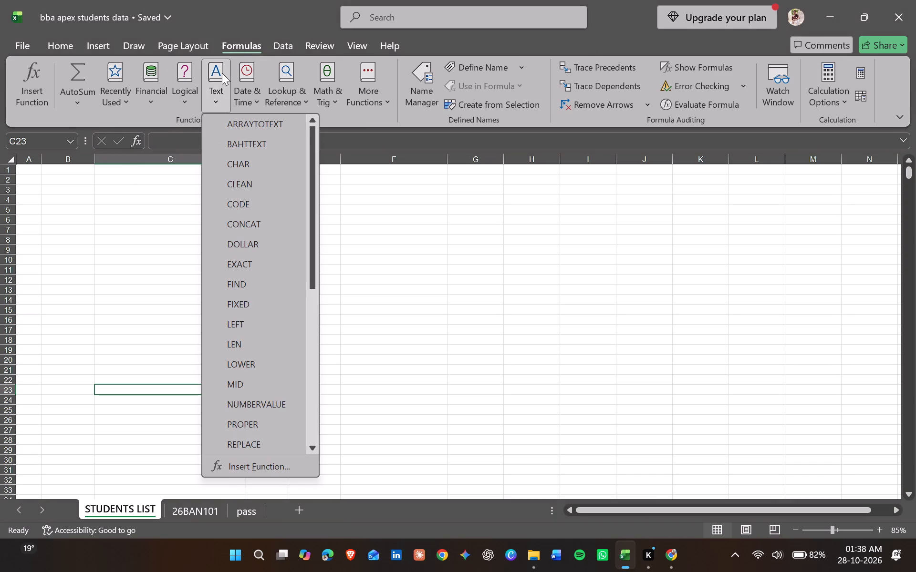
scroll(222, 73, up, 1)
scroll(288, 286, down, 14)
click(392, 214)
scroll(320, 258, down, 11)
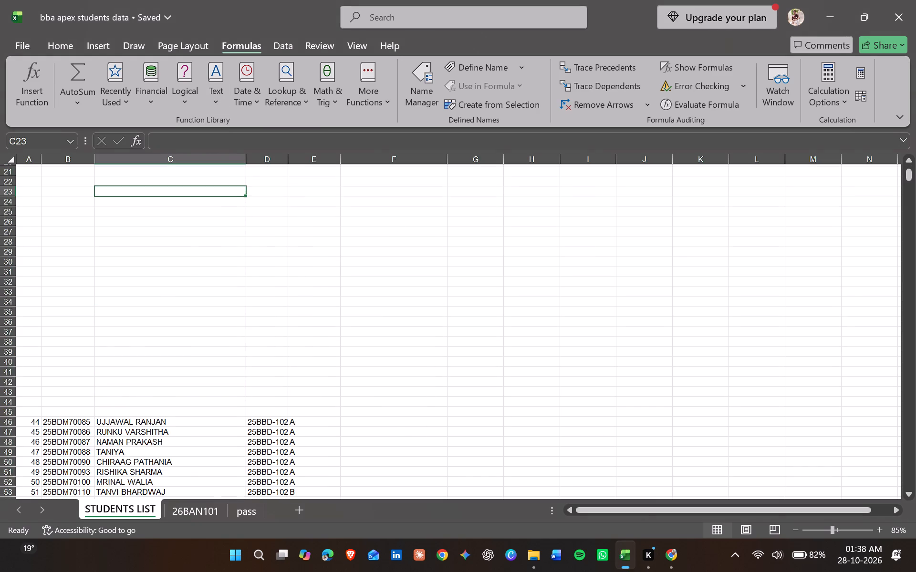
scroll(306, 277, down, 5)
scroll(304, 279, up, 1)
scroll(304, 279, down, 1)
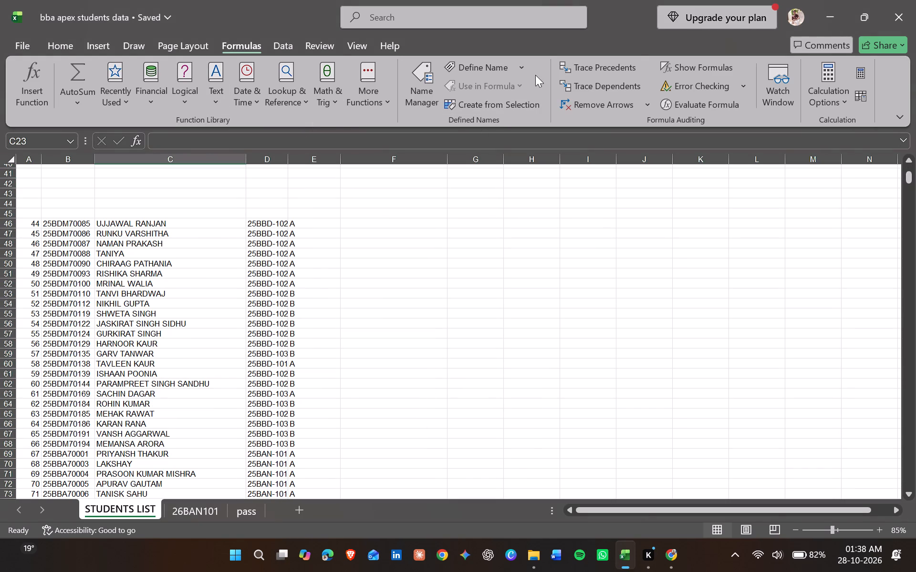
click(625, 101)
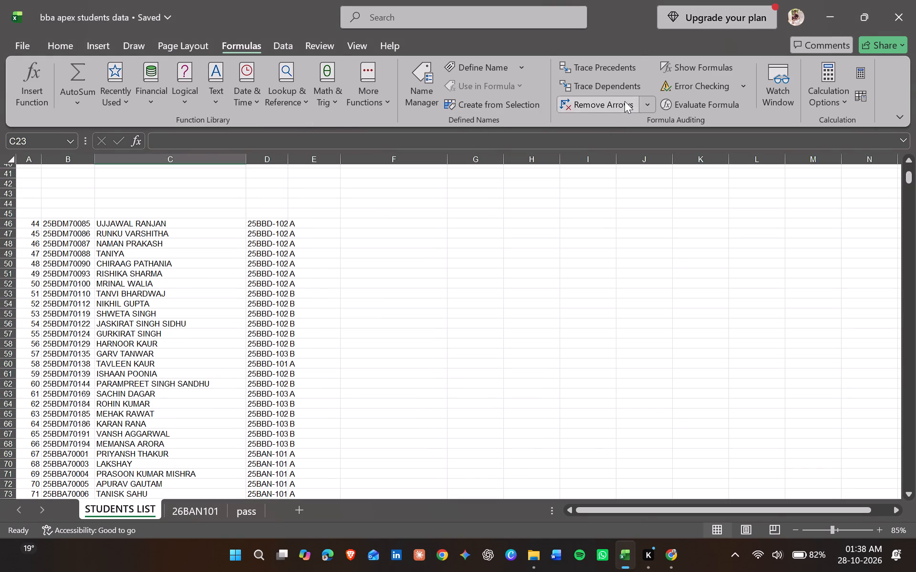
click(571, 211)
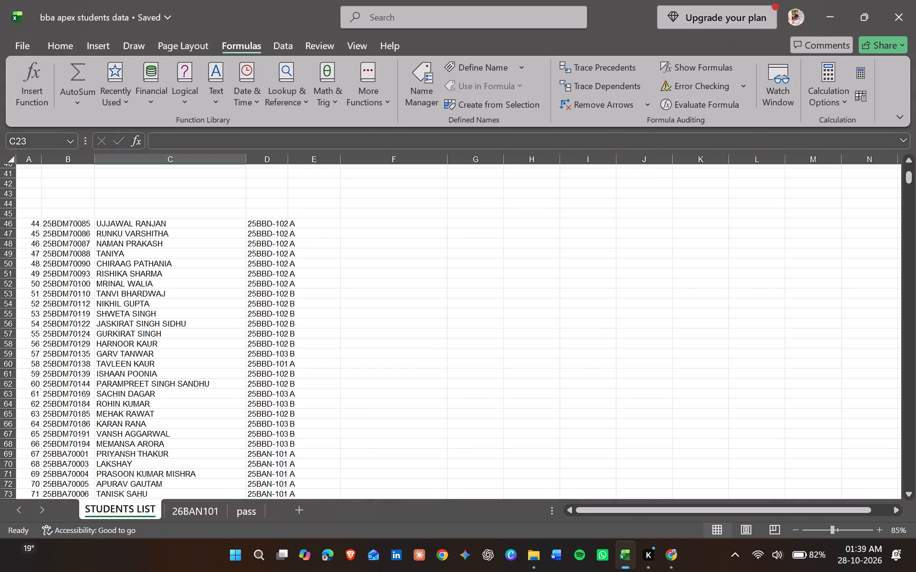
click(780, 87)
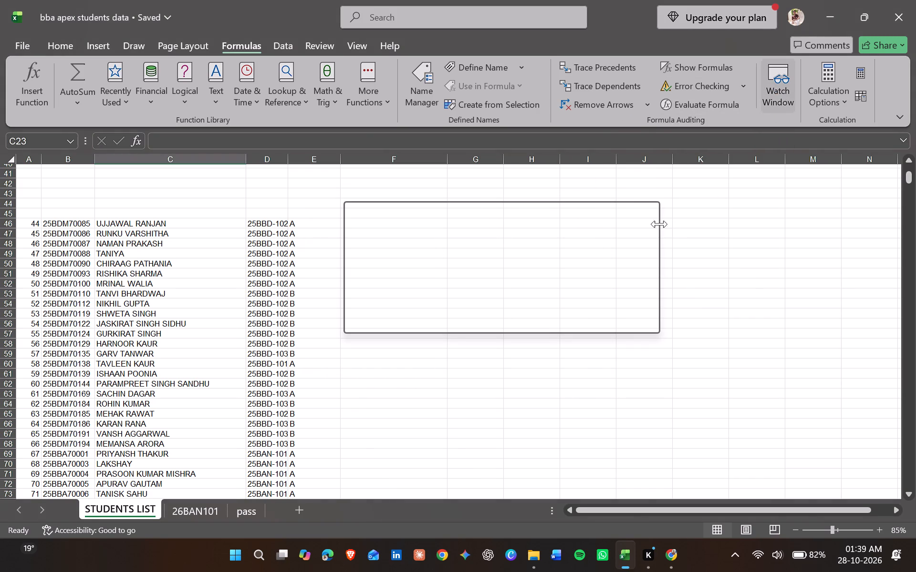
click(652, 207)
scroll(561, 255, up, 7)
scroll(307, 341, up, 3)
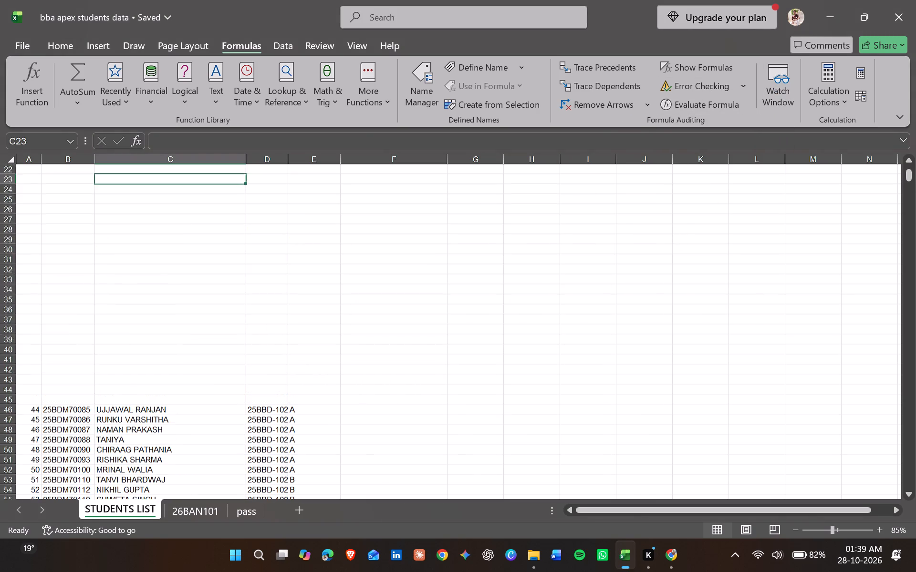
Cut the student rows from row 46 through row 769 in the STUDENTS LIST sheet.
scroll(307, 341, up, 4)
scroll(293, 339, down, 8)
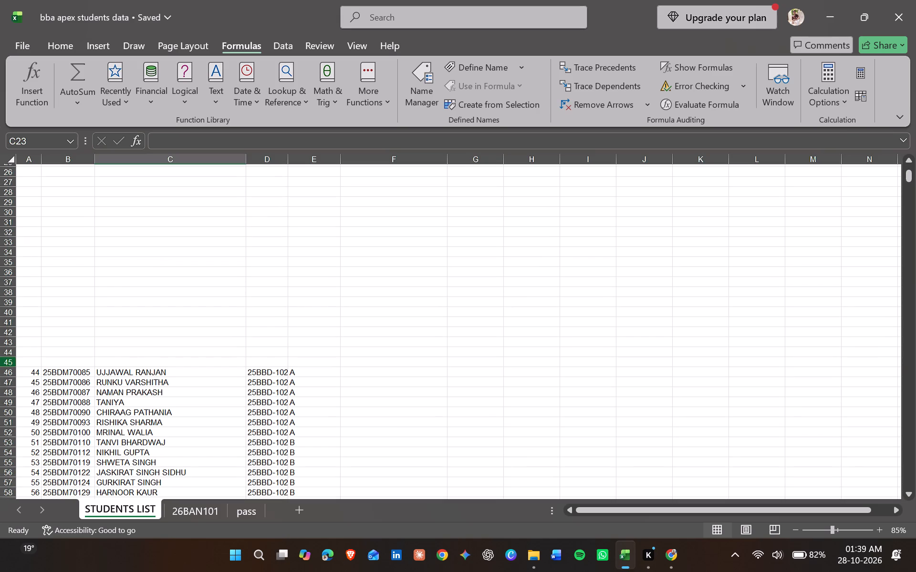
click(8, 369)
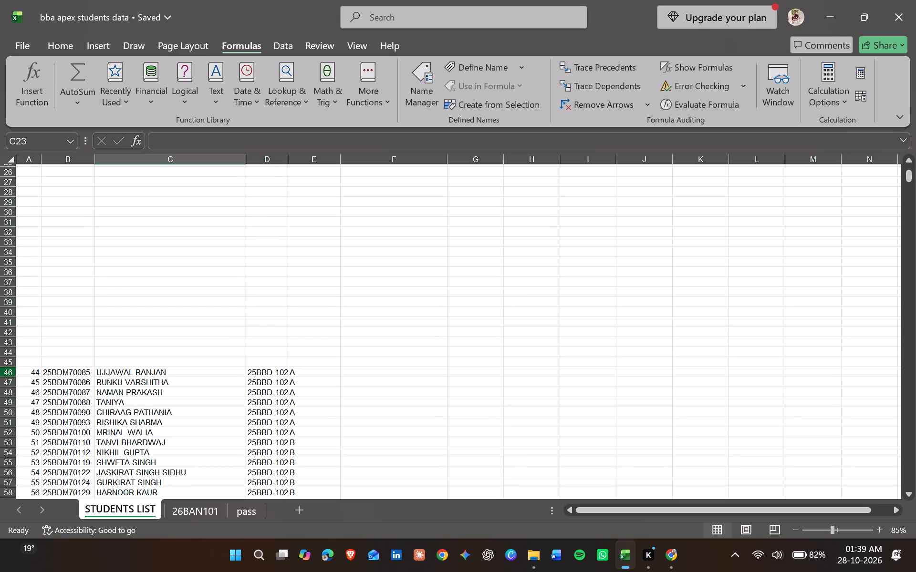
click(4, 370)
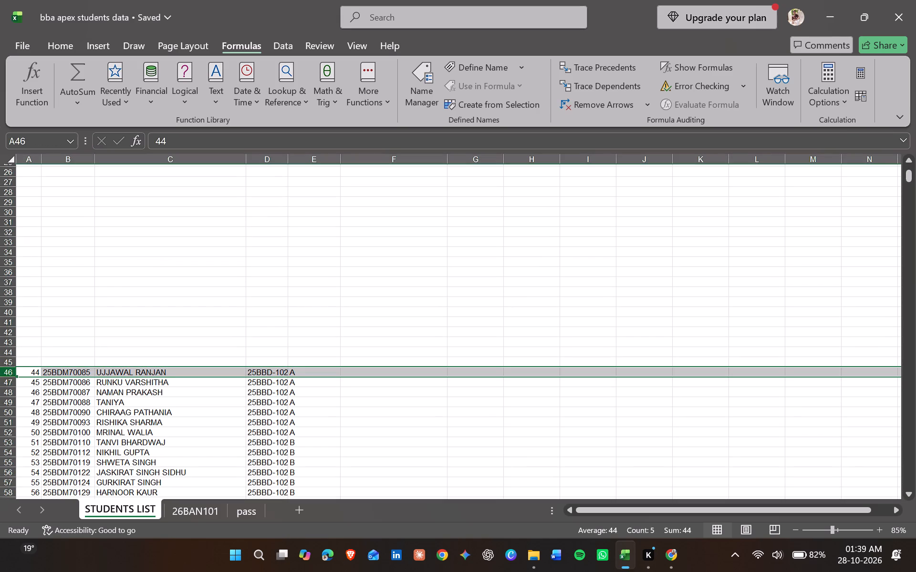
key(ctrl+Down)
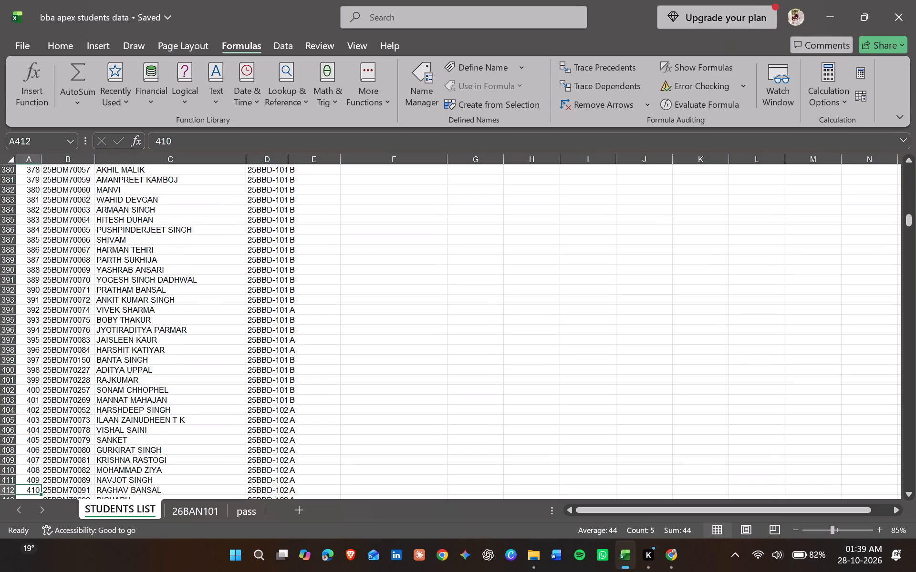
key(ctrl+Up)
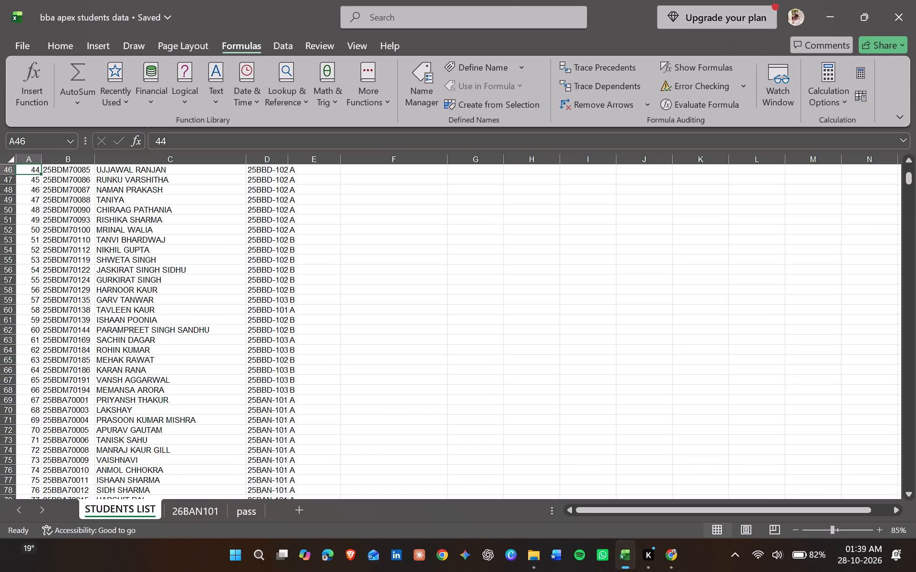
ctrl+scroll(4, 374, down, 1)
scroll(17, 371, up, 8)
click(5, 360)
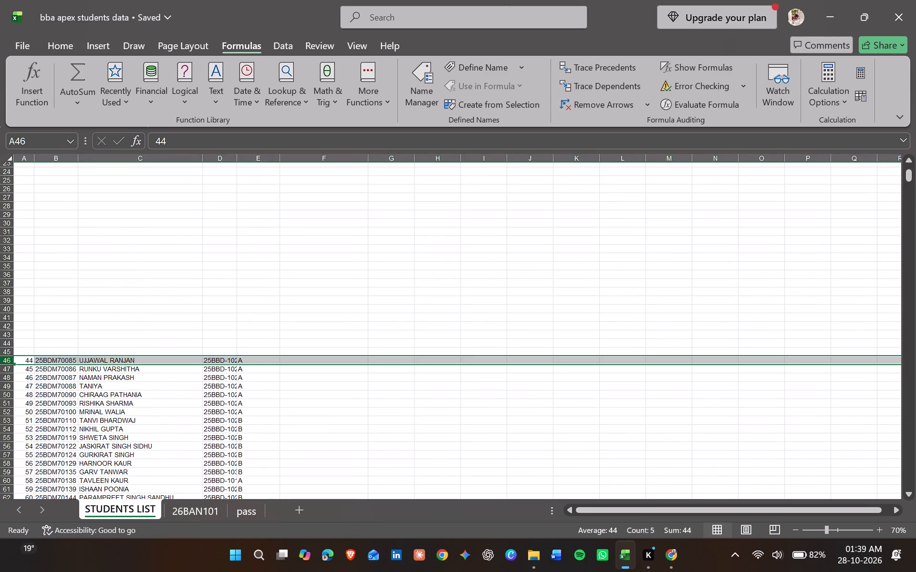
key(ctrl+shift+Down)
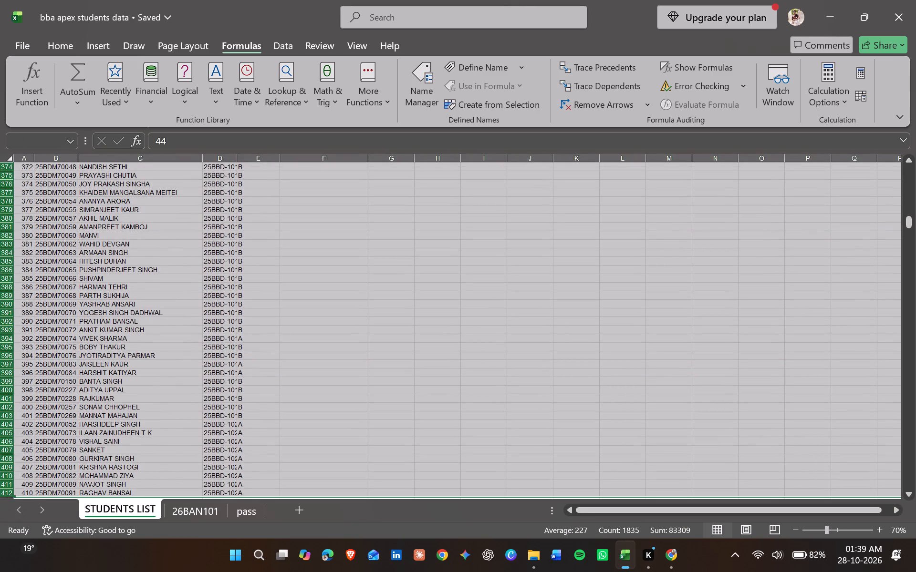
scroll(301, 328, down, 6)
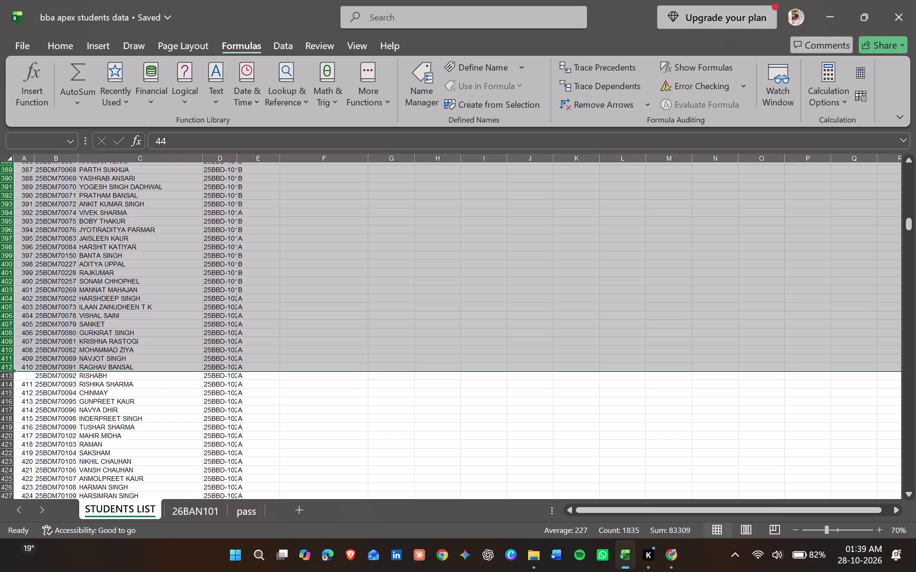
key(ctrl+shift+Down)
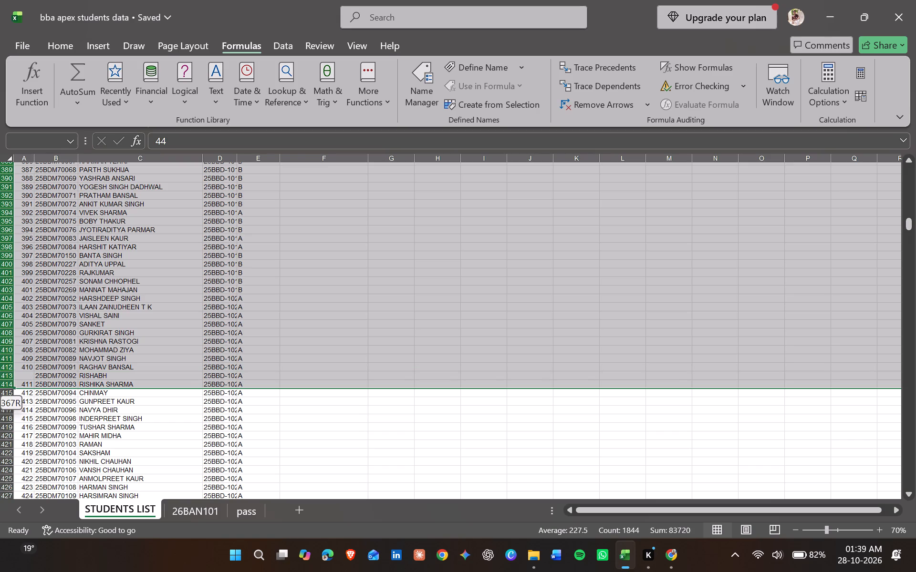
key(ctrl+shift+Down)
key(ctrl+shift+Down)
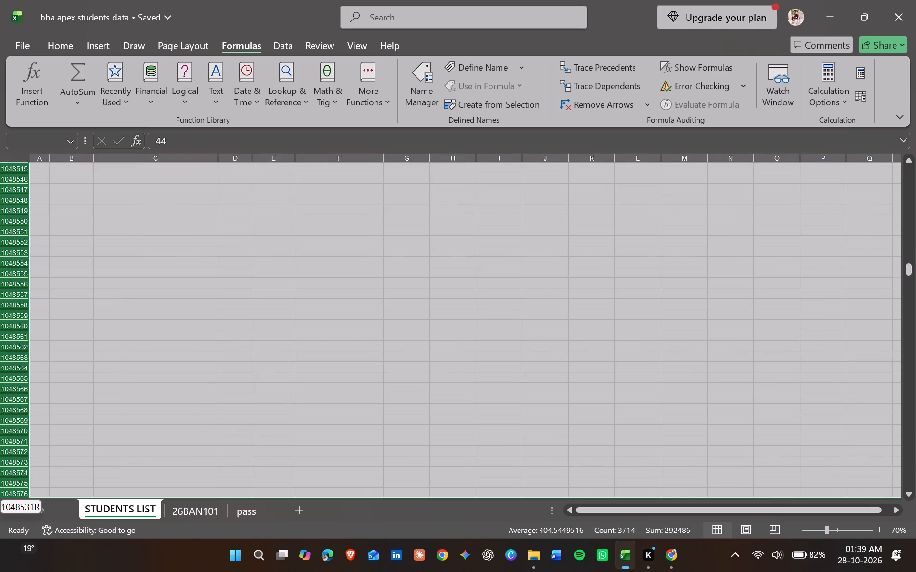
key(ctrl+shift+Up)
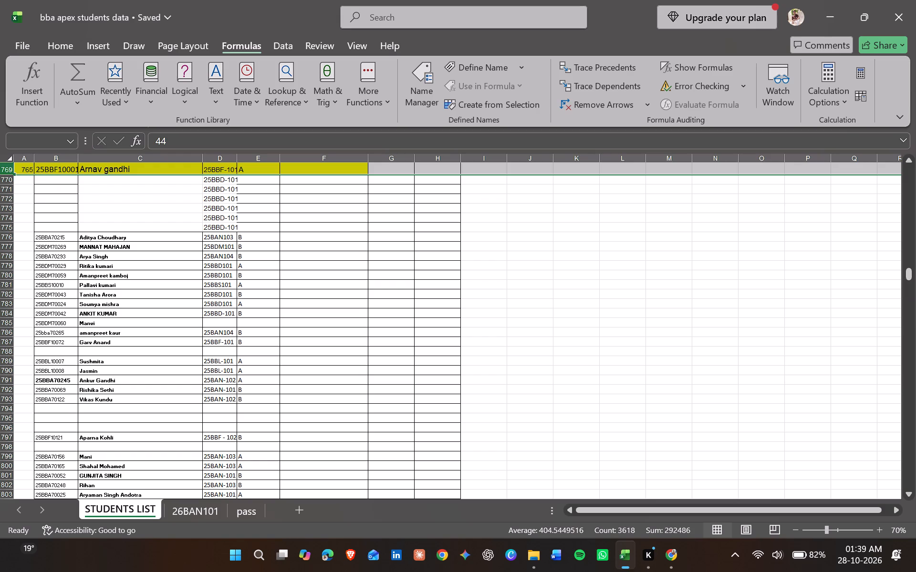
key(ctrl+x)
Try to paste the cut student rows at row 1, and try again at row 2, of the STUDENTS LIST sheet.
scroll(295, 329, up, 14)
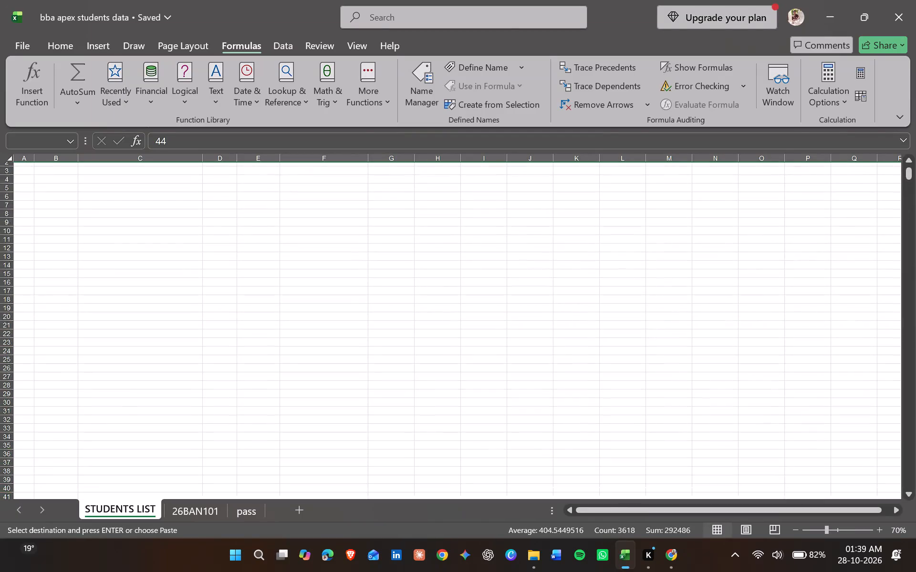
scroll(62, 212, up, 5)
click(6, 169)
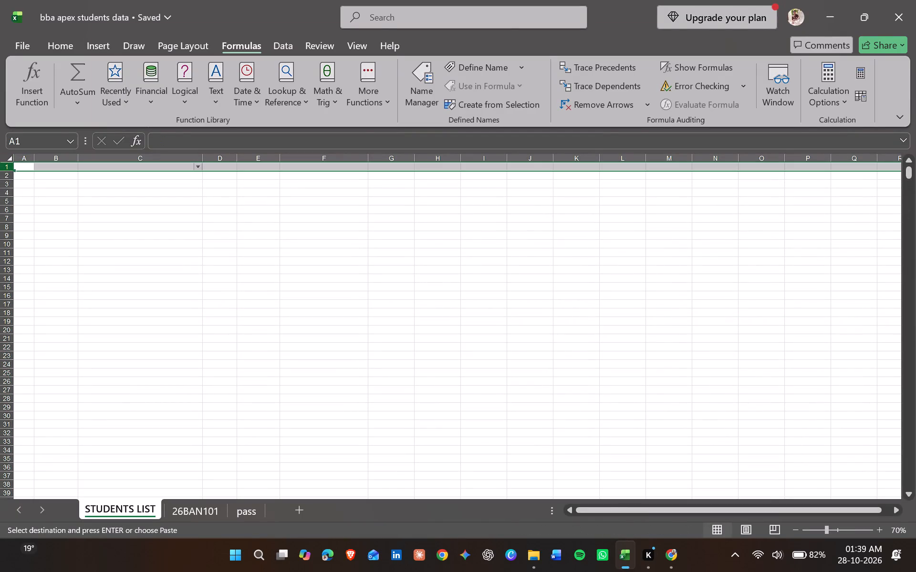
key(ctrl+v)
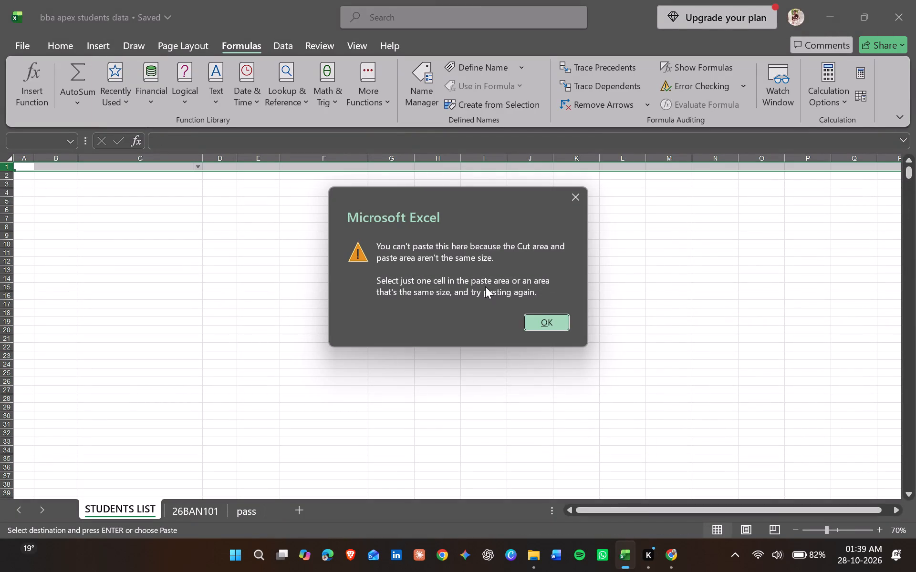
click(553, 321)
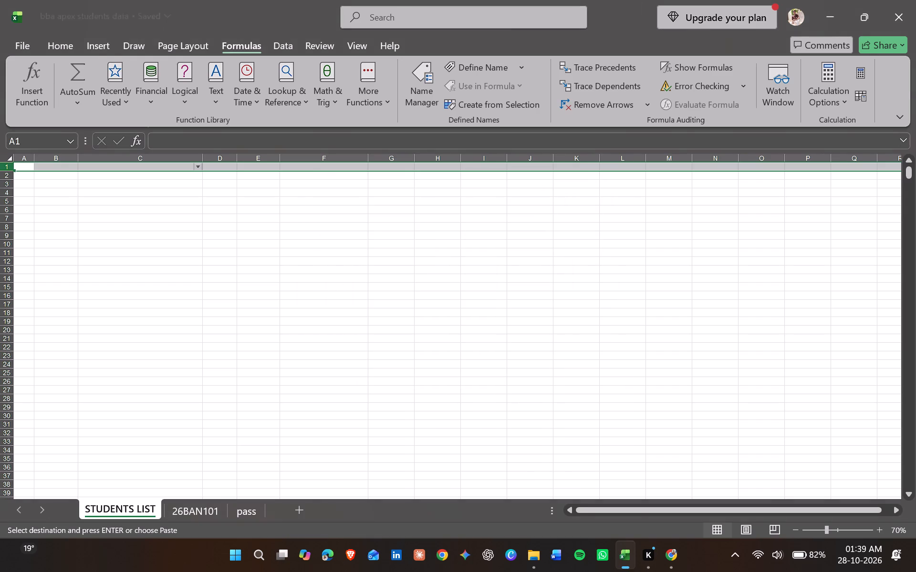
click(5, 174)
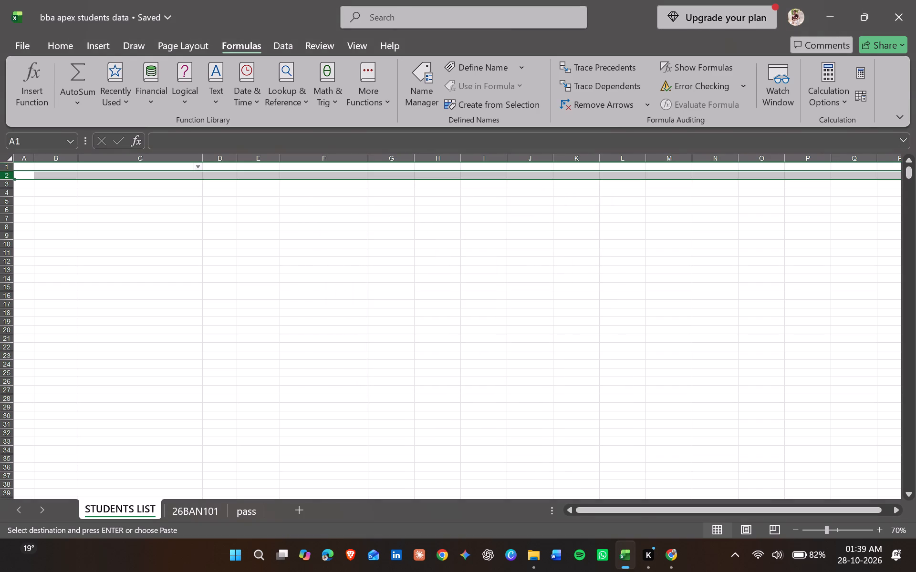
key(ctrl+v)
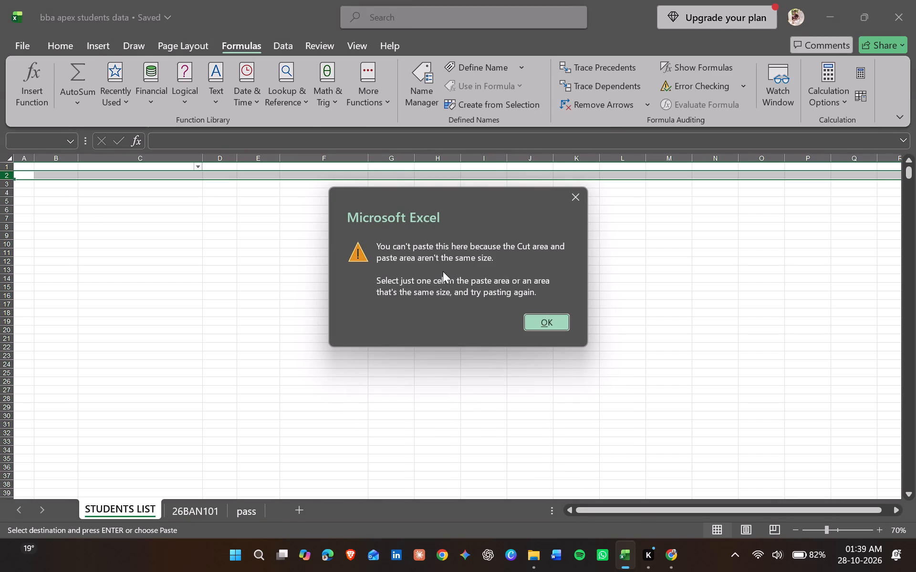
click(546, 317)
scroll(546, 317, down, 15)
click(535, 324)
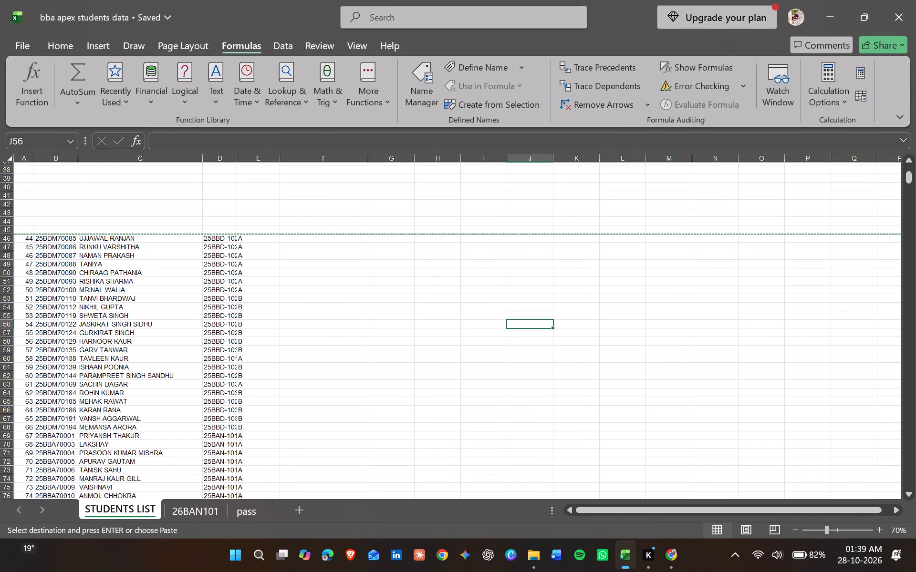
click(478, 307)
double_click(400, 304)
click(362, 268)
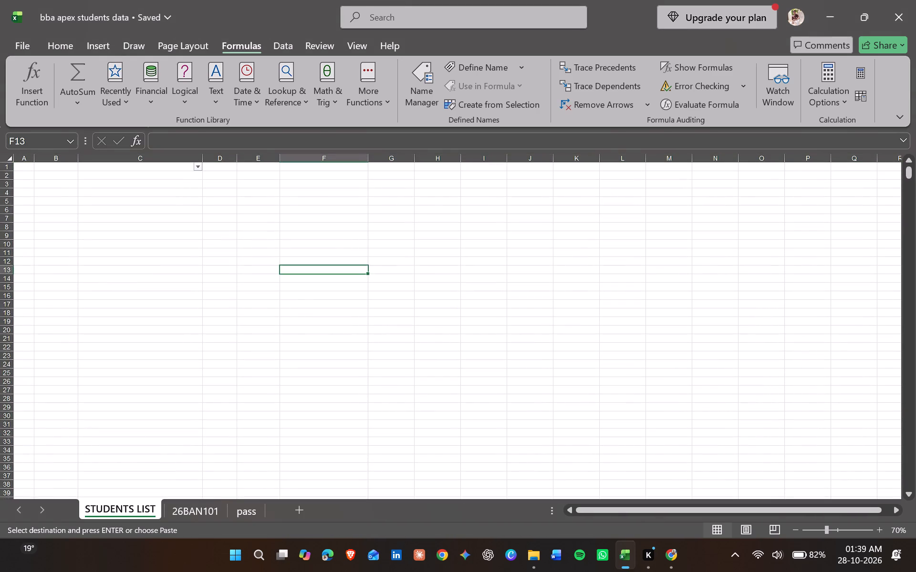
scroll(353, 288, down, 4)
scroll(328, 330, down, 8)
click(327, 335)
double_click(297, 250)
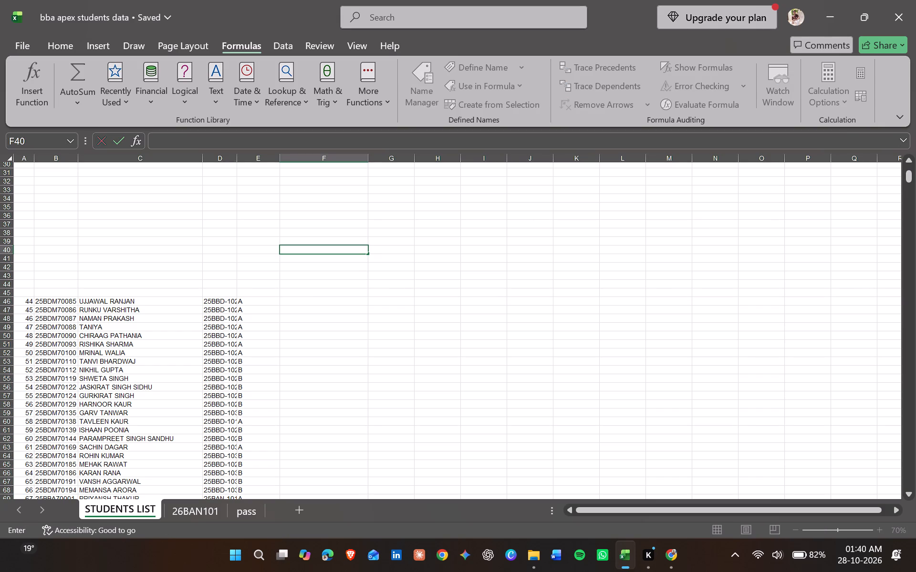
Examine the student entries throughout the STUDENTS LIST sheet, including the bordered entries around the highlighted row 769.
scroll(535, 40, down, 1)
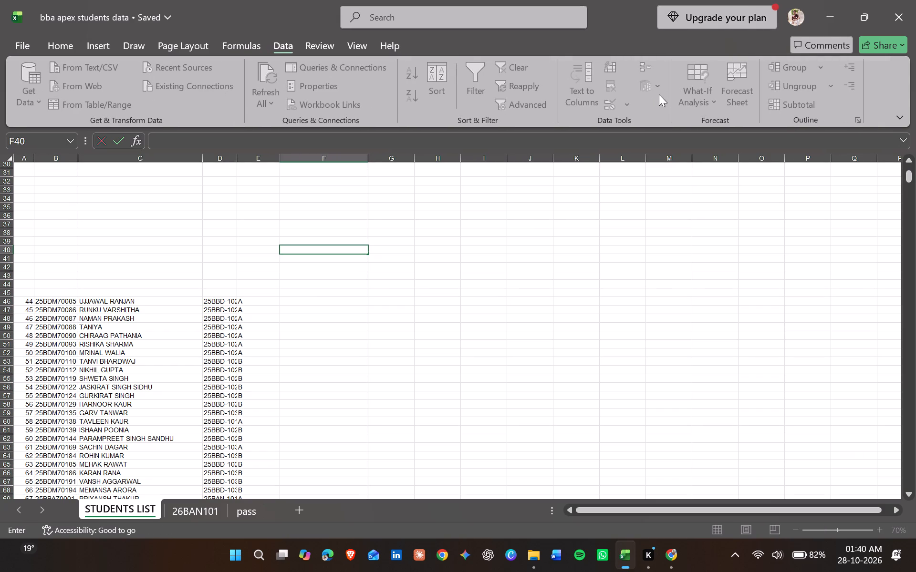
scroll(264, 309, down, 8)
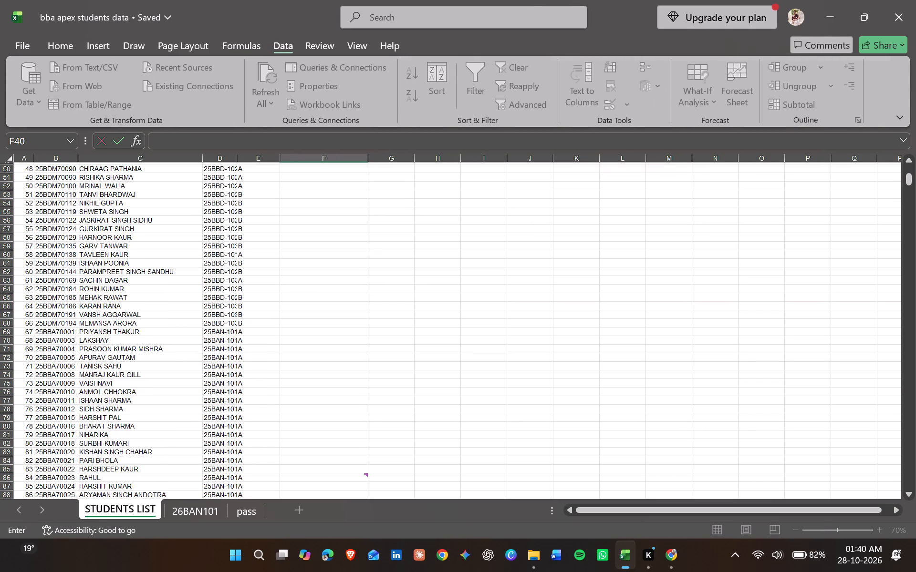
scroll(260, 312, down, 10)
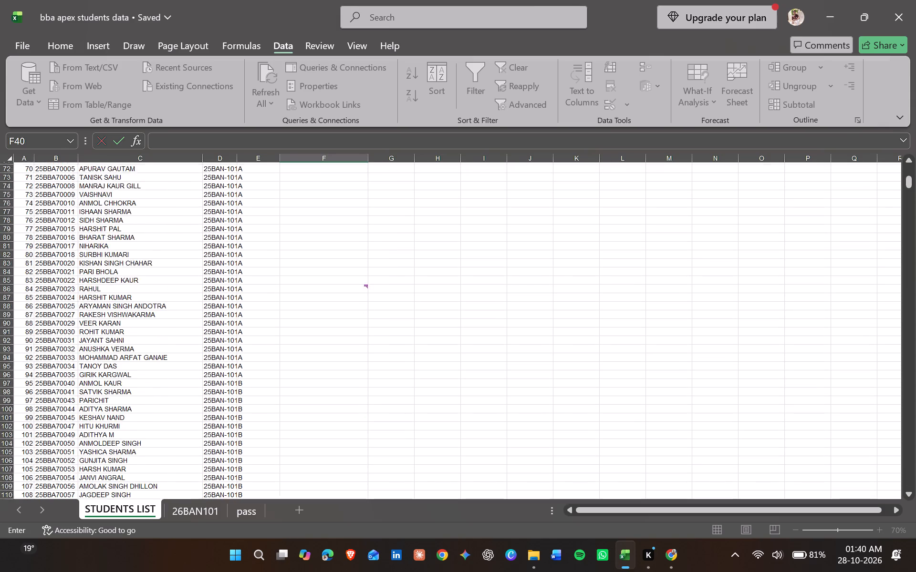
scroll(260, 312, down, 10)
scroll(260, 312, down, 18)
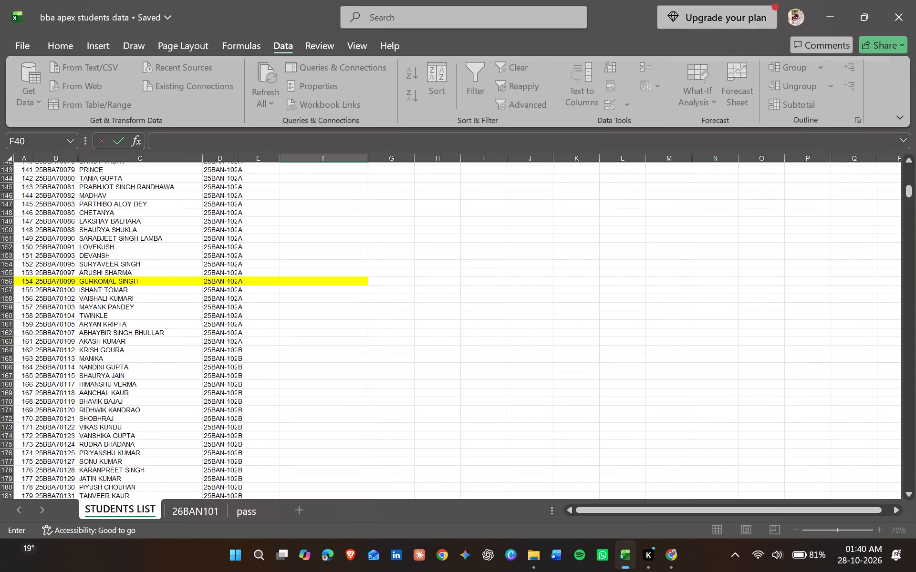
scroll(302, 263, down, 9)
scroll(303, 263, down, 20)
scroll(303, 263, down, 3)
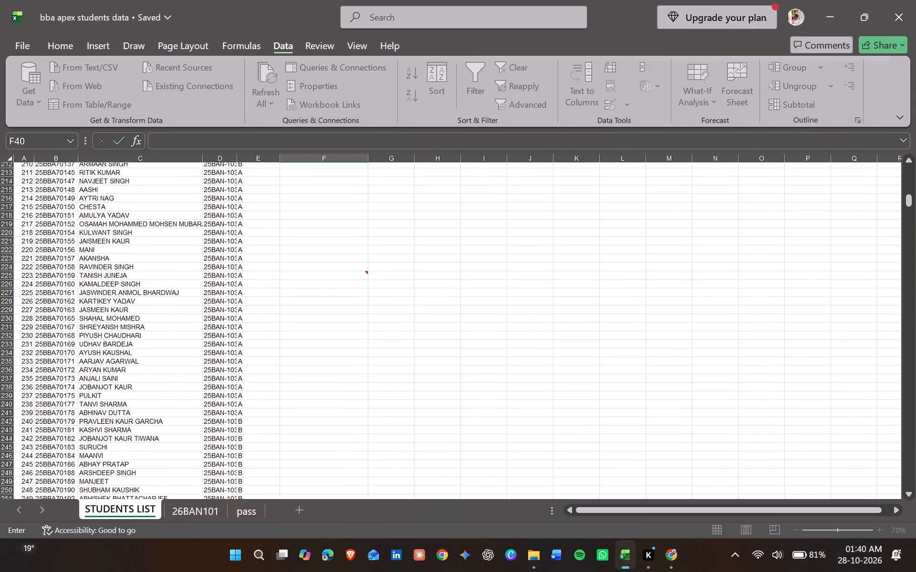
scroll(303, 263, down, 20)
scroll(303, 263, down, 14)
scroll(303, 263, down, 13)
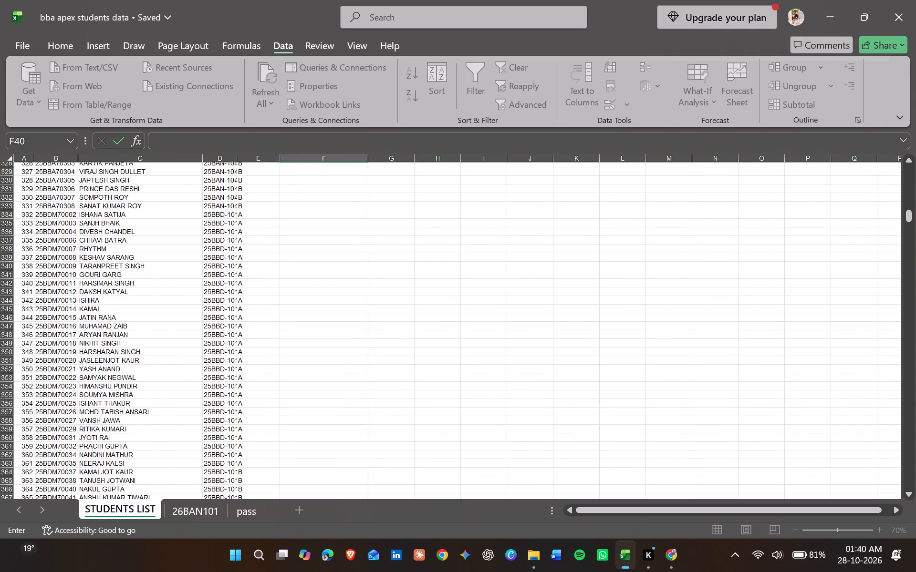
scroll(303, 263, down, 6)
scroll(303, 263, down, 20)
scroll(303, 263, down, 13)
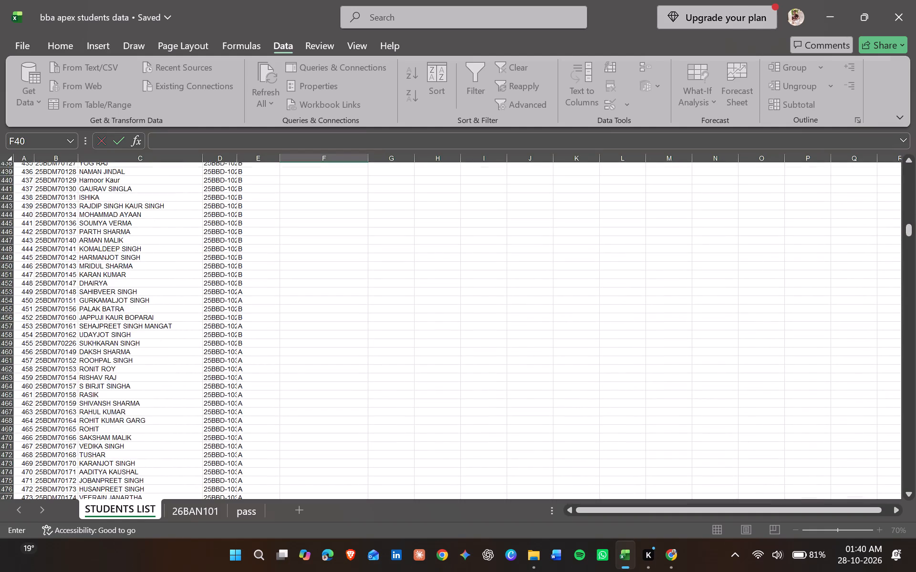
scroll(303, 263, down, 20)
scroll(303, 263, down, 17)
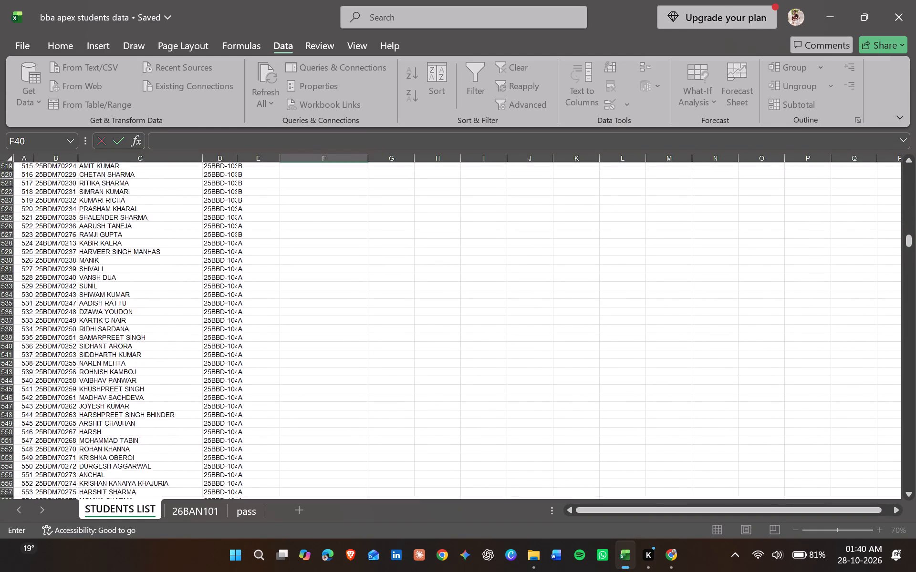
scroll(303, 263, down, 16)
scroll(303, 263, down, 9)
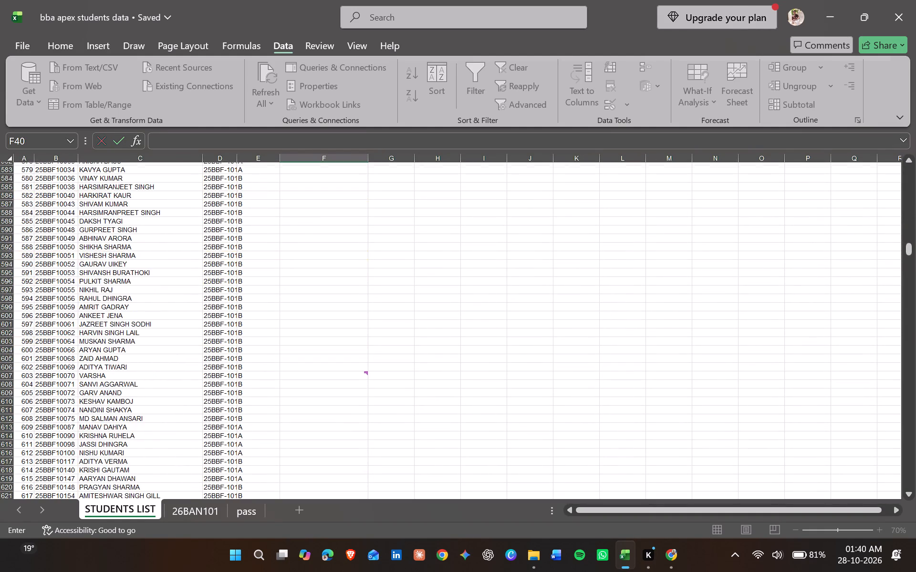
scroll(303, 263, down, 5)
scroll(303, 263, up, 1)
scroll(303, 263, down, 9)
scroll(303, 263, down, 20)
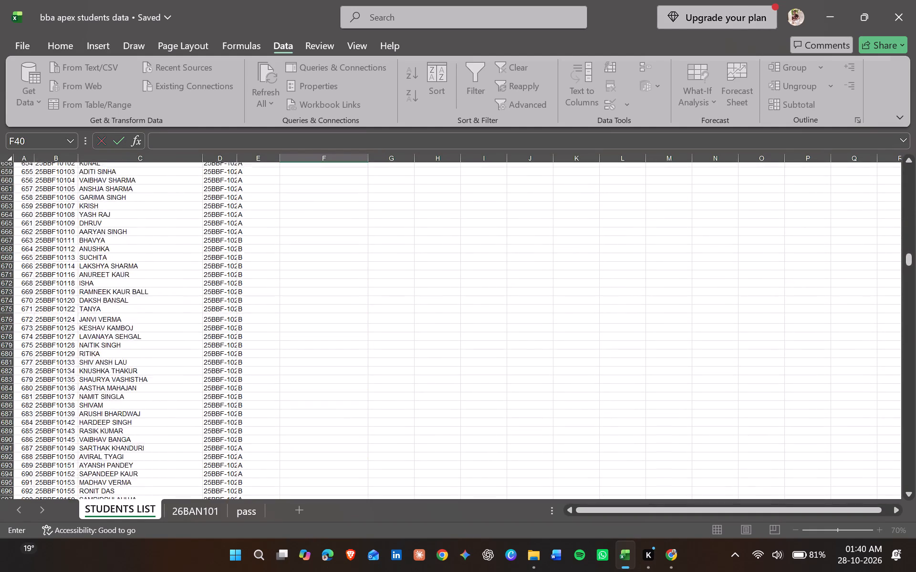
scroll(303, 263, down, 9)
scroll(303, 263, up, 1)
scroll(303, 263, down, 20)
scroll(303, 263, down, 11)
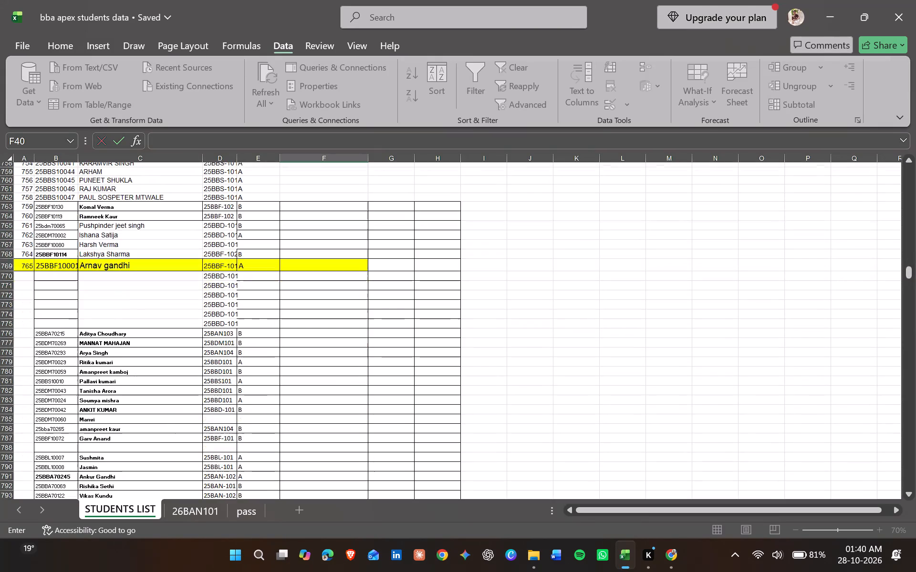
scroll(296, 315, down, 6)
scroll(291, 317, up, 3)
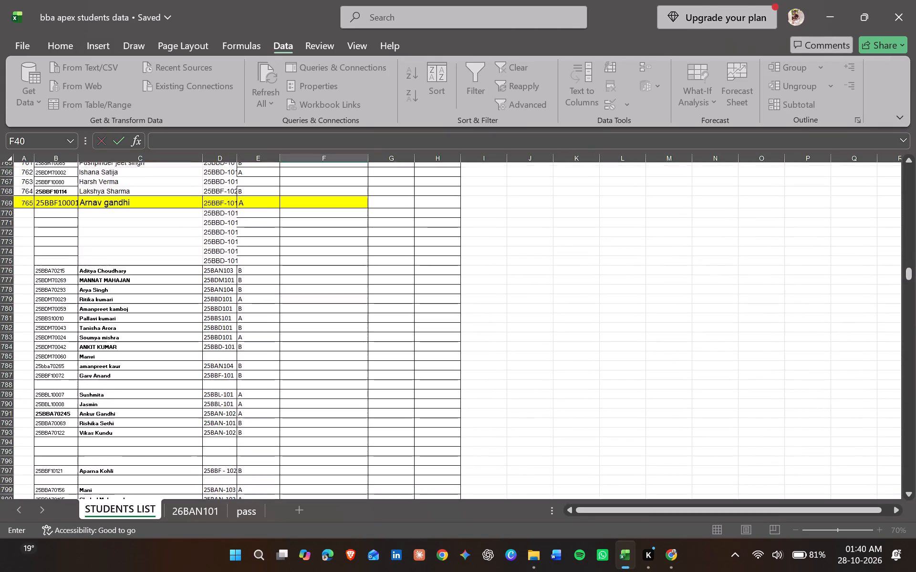
scroll(291, 317, up, 1)
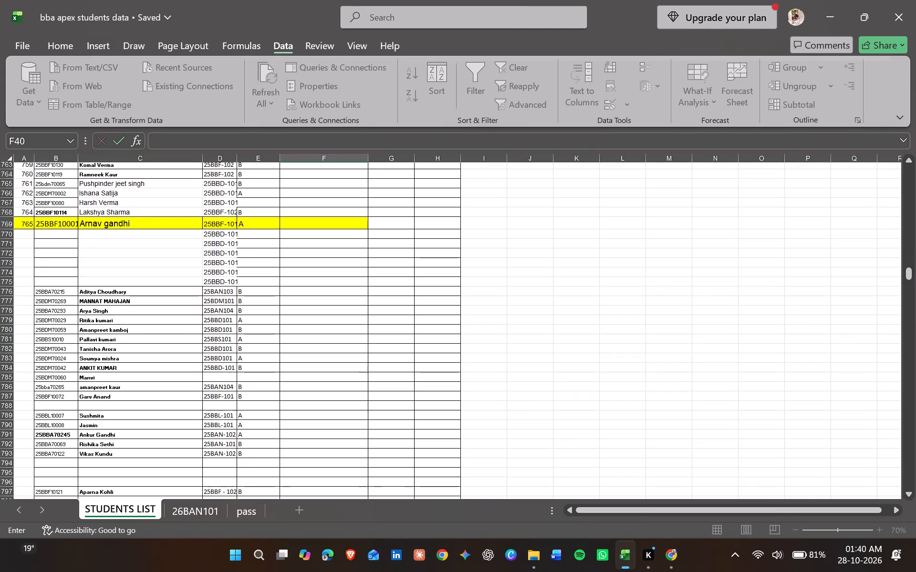
scroll(285, 332, up, 7)
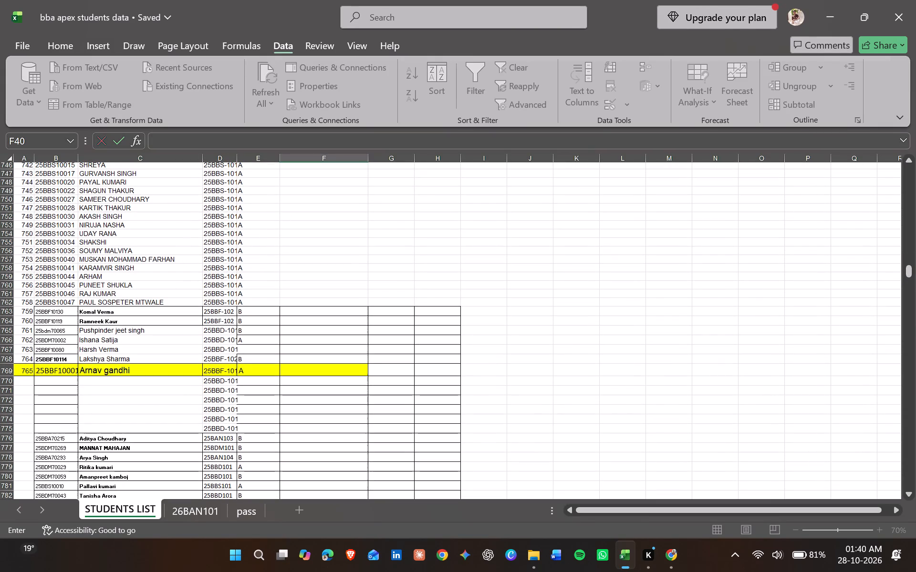
scroll(273, 334, up, 6)
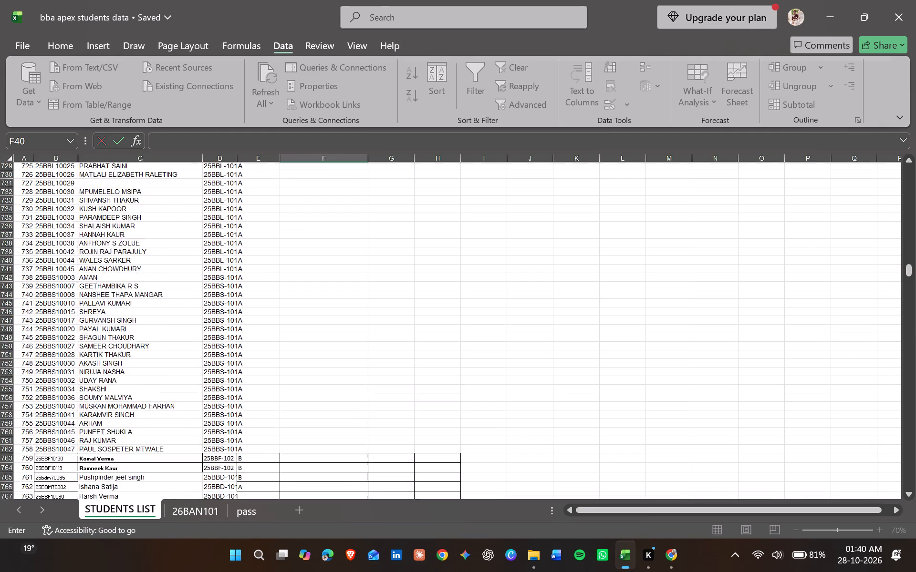
Look through the entries of the STUDENTS LIST sheet and return to its first row.
scroll(273, 334, up, 13)
scroll(273, 334, down, 1)
scroll(273, 334, up, 3)
scroll(273, 334, down, 1)
scroll(273, 334, up, 20)
scroll(273, 334, down, 1)
scroll(273, 334, up, 14)
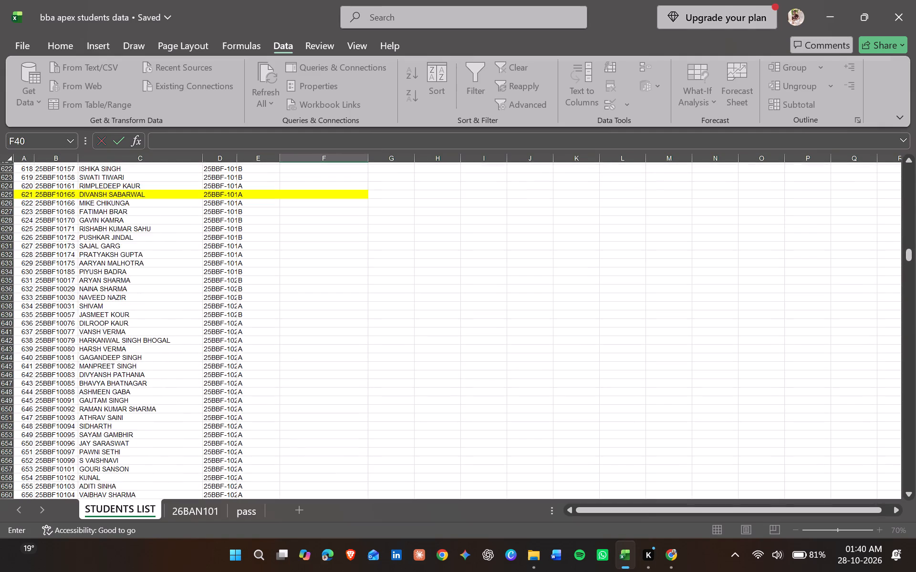
key(ctrl+Up)
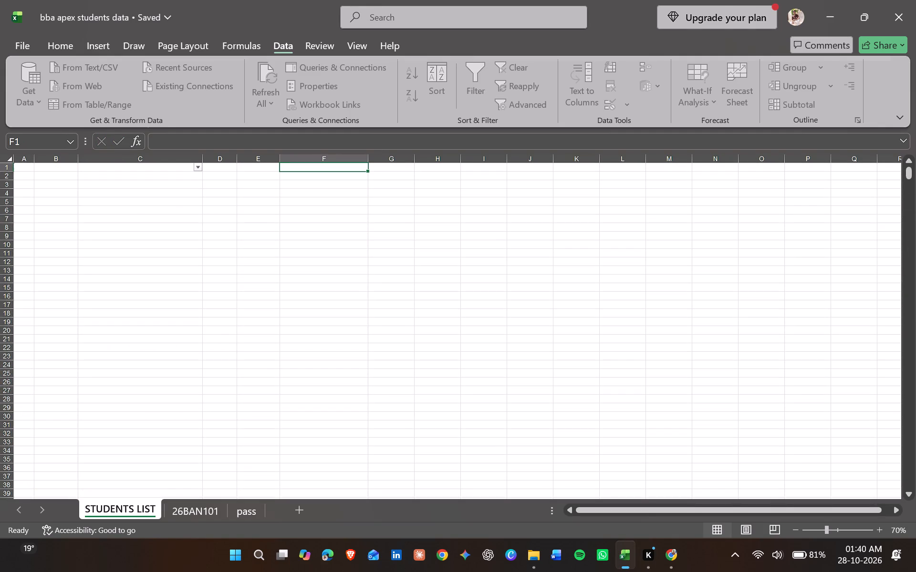
Copy the student rows from row 69 through row 135 in the STUDENTS LIST sheet.
scroll(273, 334, up, 1)
scroll(273, 334, down, 6)
scroll(230, 347, down, 5)
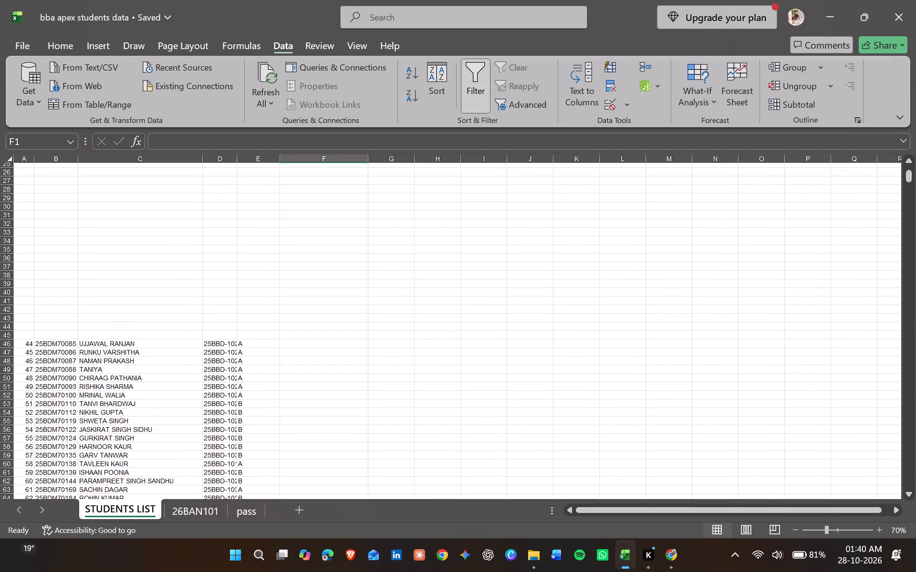
scroll(123, 328, down, 13)
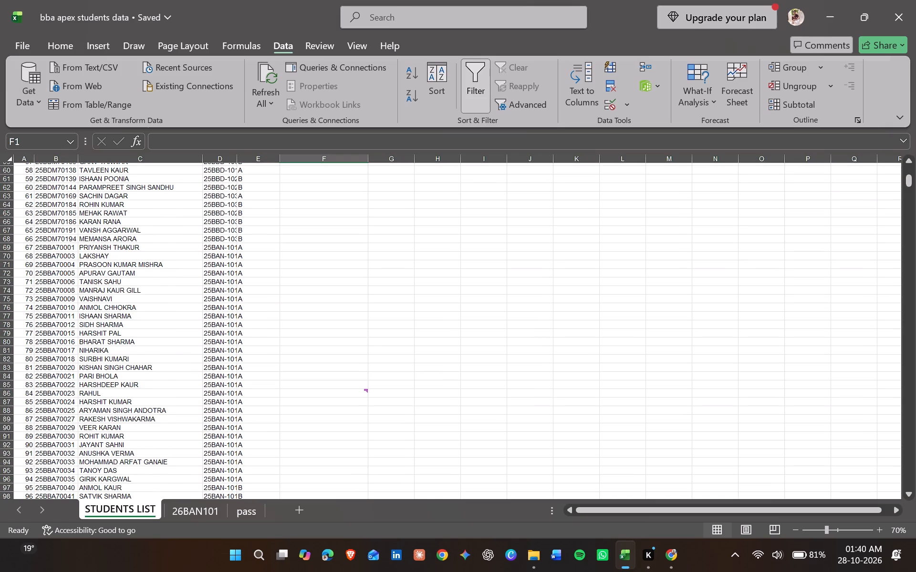
scroll(123, 328, up, 1)
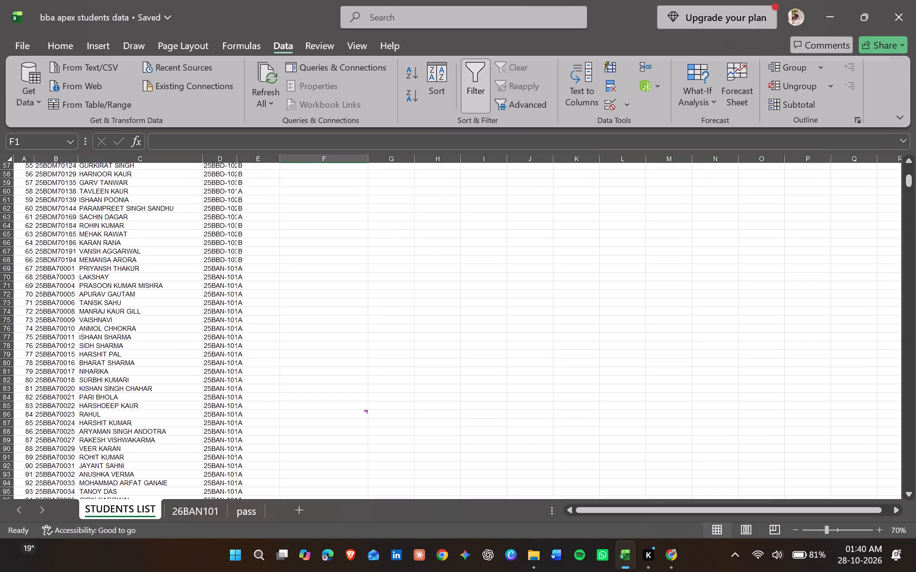
click(0, 268)
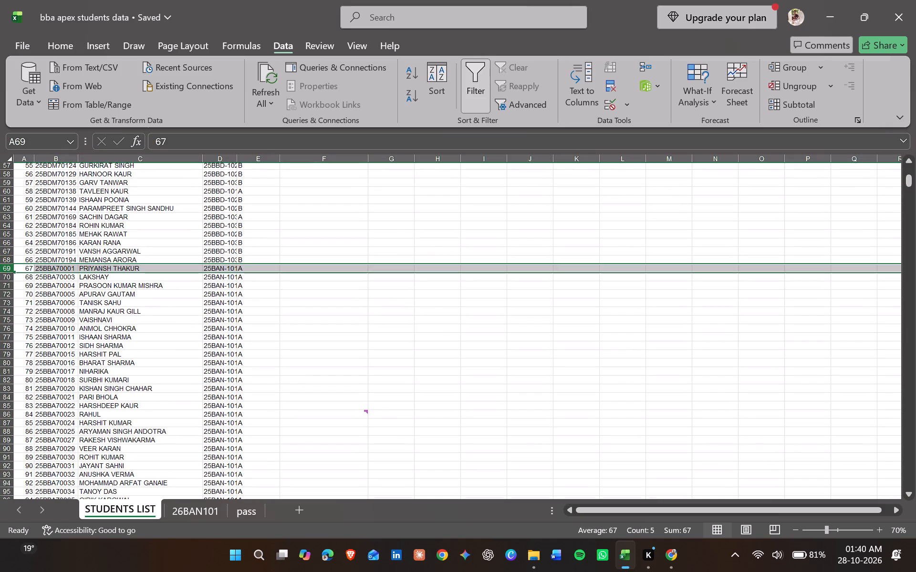
shift+scroll(52, 366, down, 8)
ctrl+scroll(51, 371, down, 8)
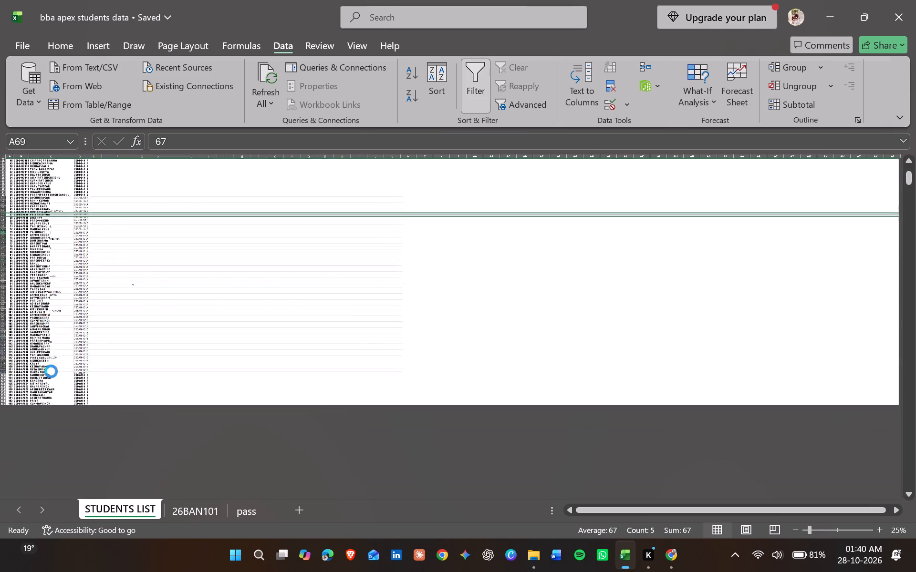
ctrl+scroll(48, 373, up, 2)
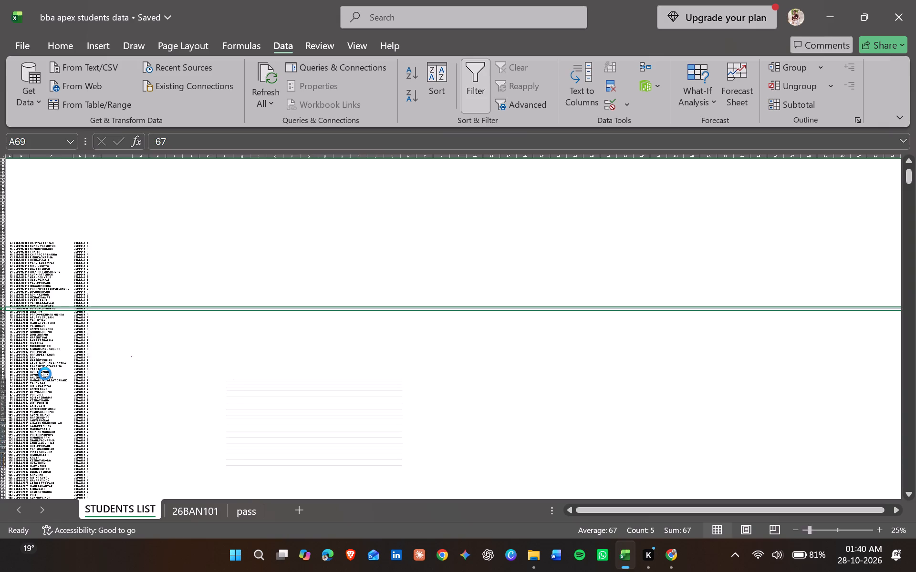
ctrl+scroll(45, 374, up, 8)
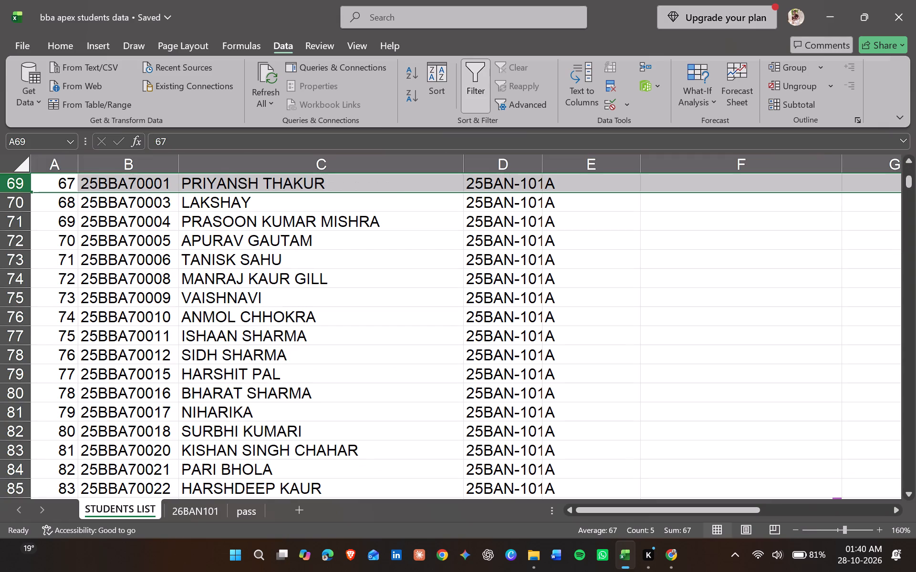
ctrl+scroll(45, 374, down, 2)
scroll(45, 374, down, 4)
ctrl+scroll(45, 374, down, 1)
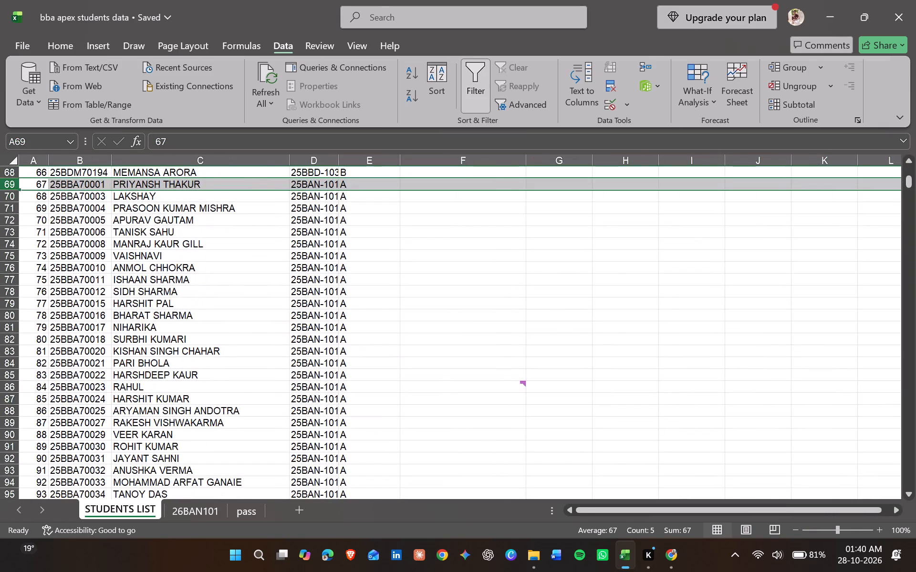
ctrl+scroll(45, 374, down, 2)
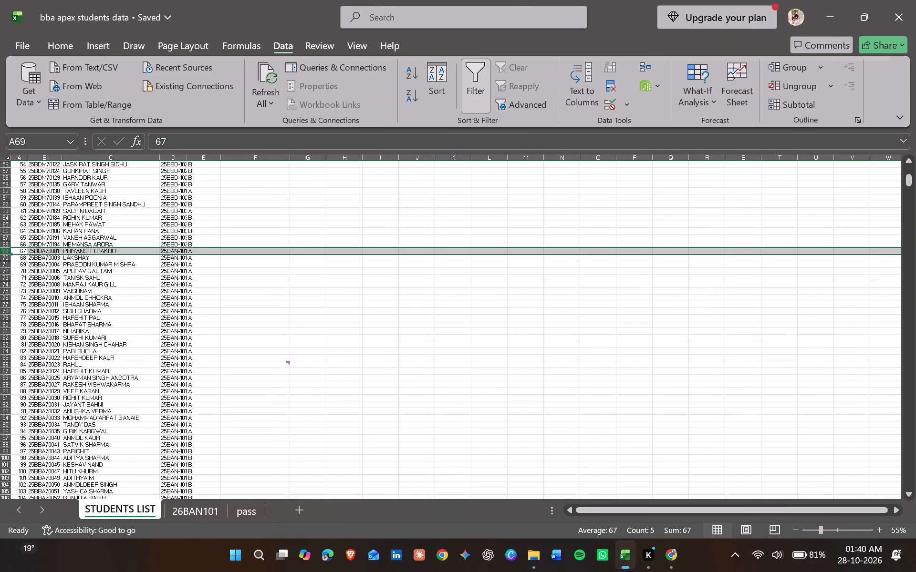
ctrl+scroll(40, 374, up, 1)
scroll(44, 366, down, 7)
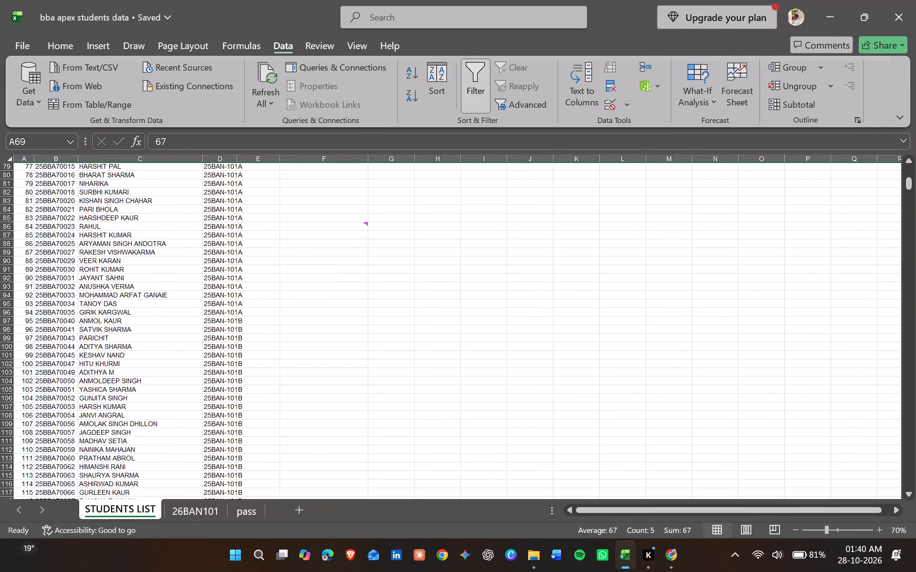
scroll(44, 366, down, 16)
scroll(44, 366, down, 7)
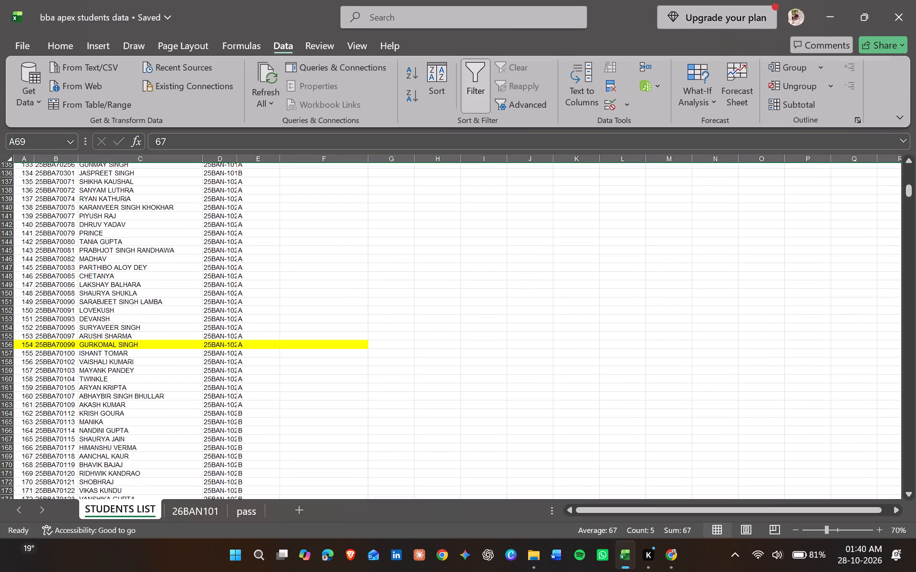
scroll(44, 366, down, 5)
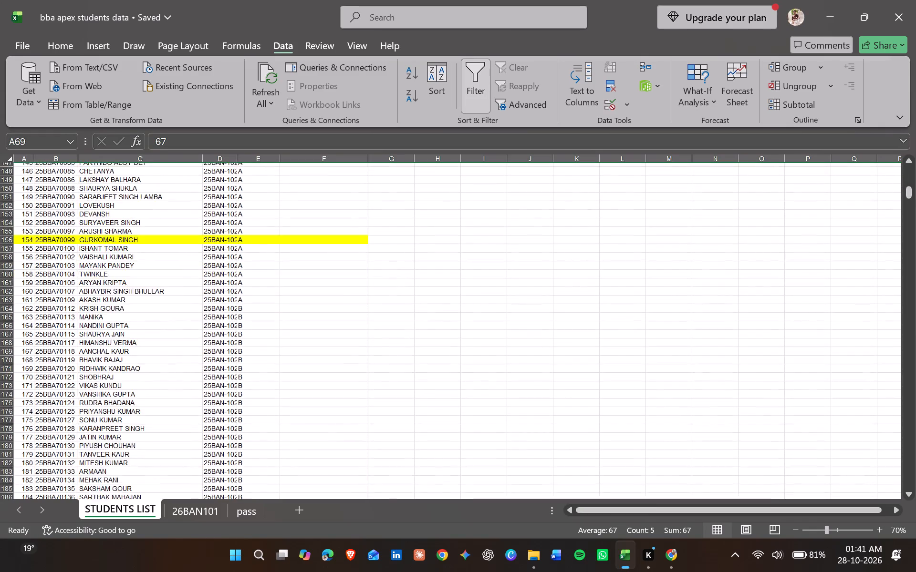
scroll(32, 380, down, 6)
scroll(32, 380, up, 4)
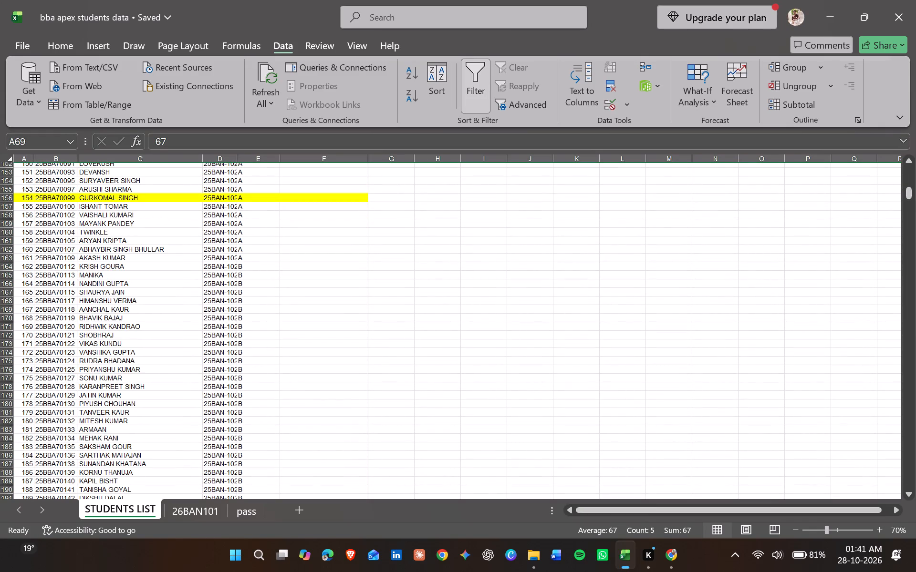
scroll(70, 308, up, 1)
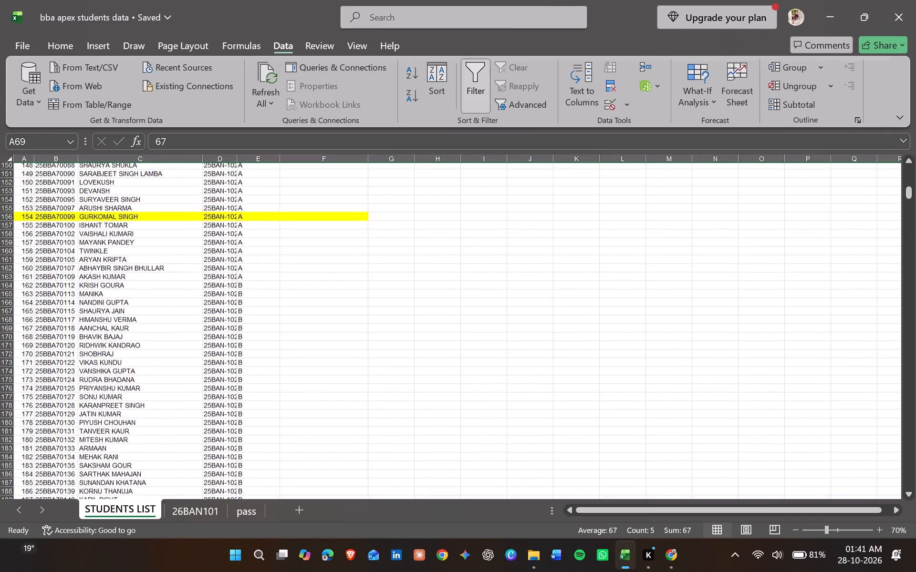
scroll(66, 308, up, 7)
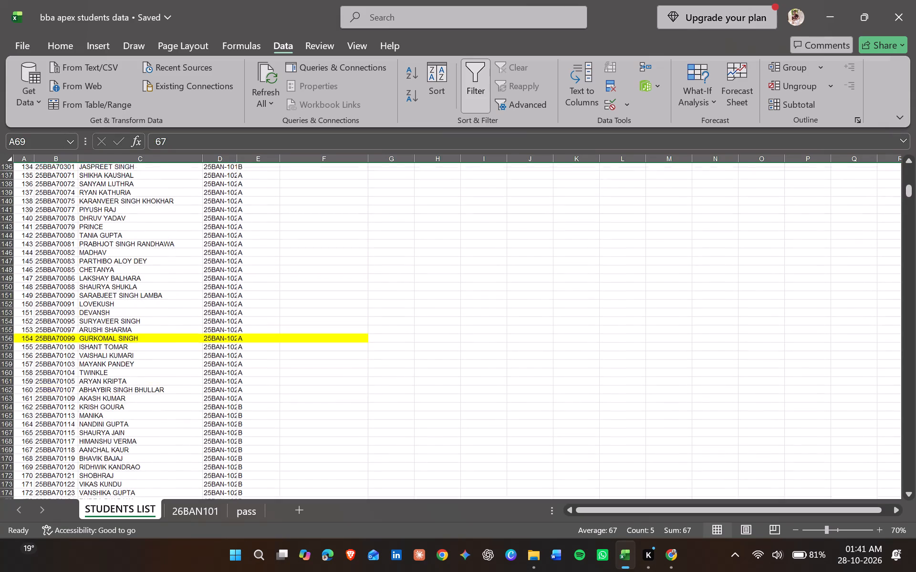
scroll(66, 308, up, 1)
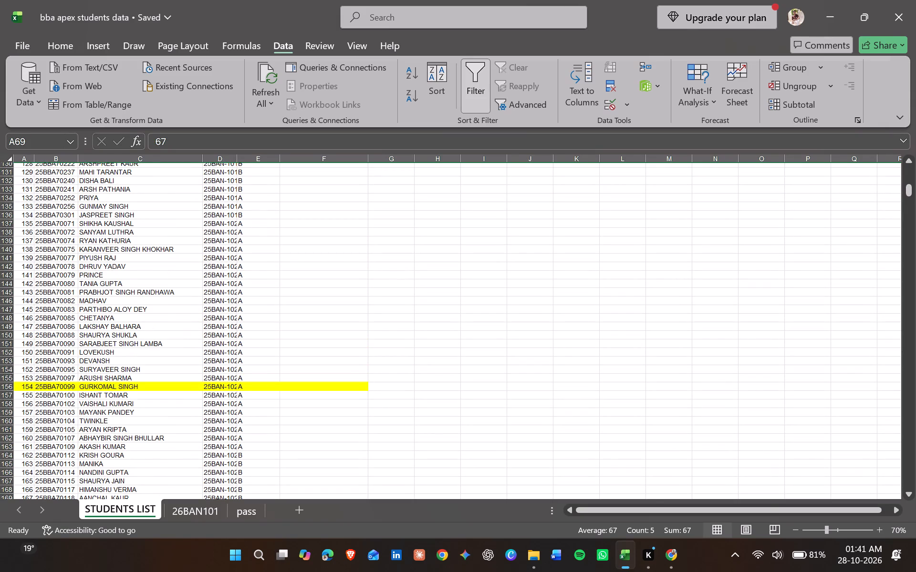
scroll(80, 282, up, 7)
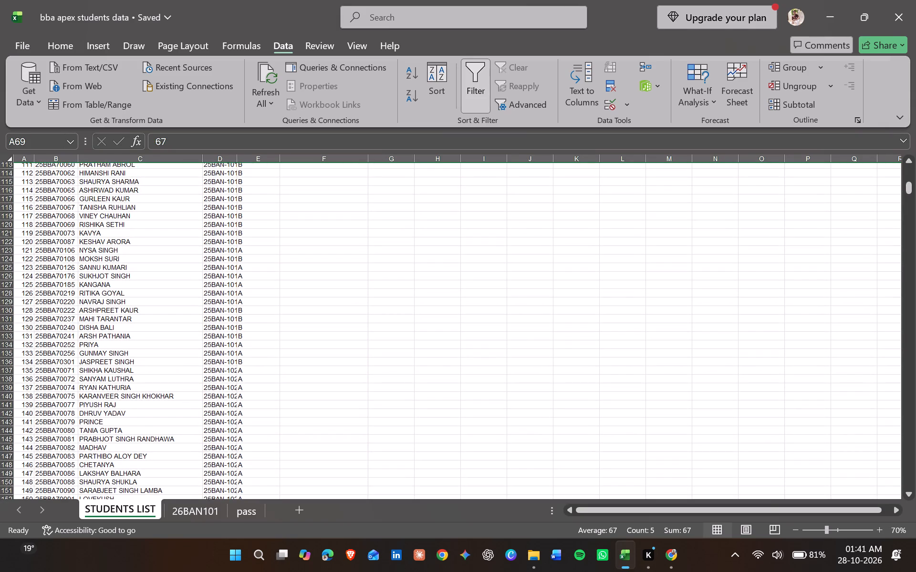
scroll(80, 282, up, 2)
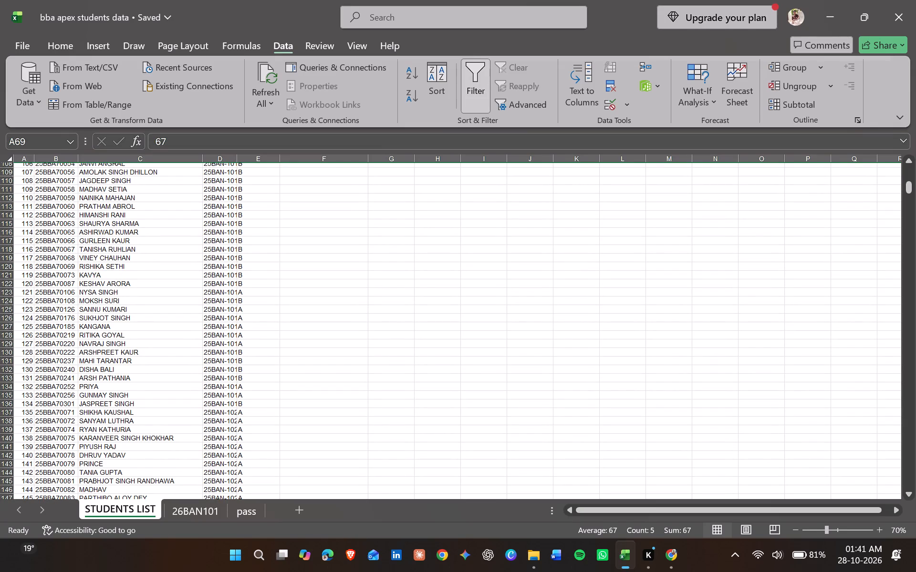
shift+click(0, 394)
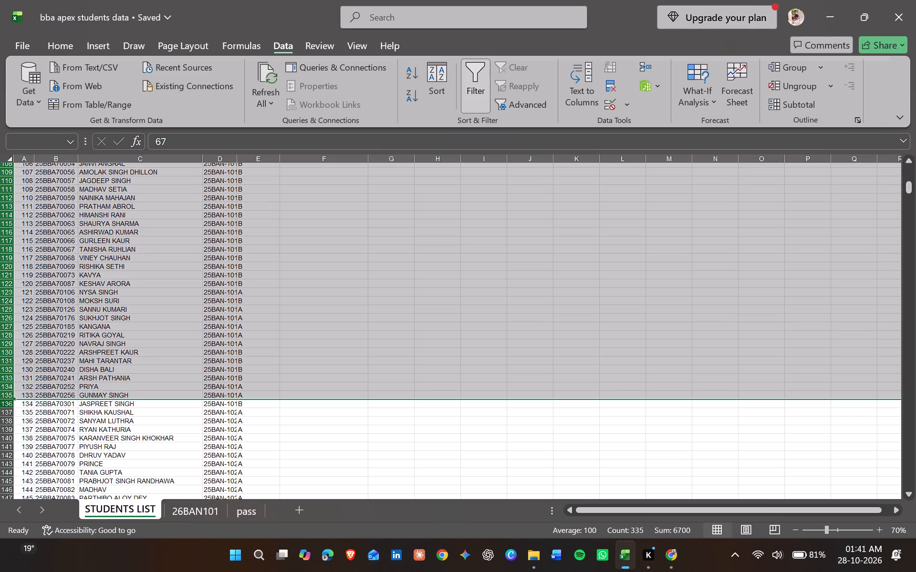
key(ctrl+x)
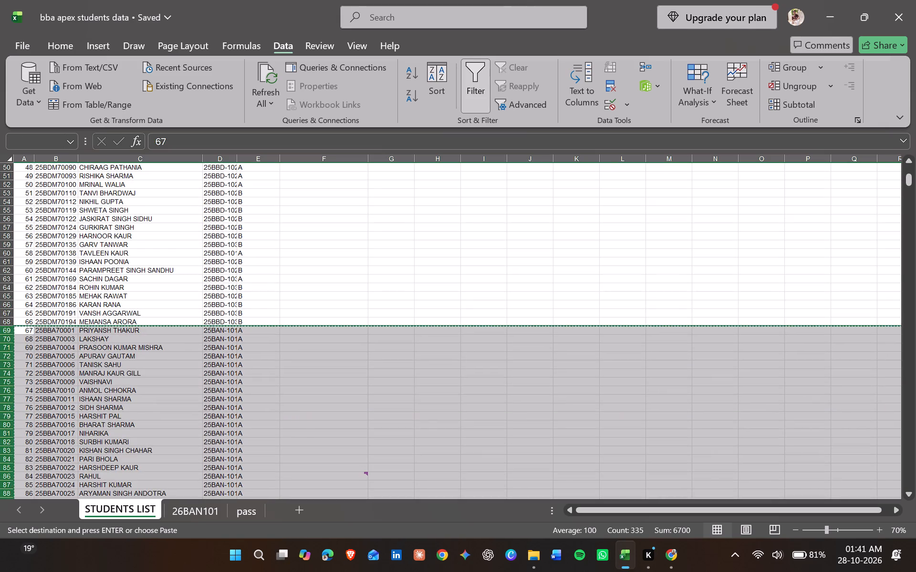
key(ctrl+c)
Add a new sheet and paste the copied student rows into it starting at cell A1.
click(294, 511)
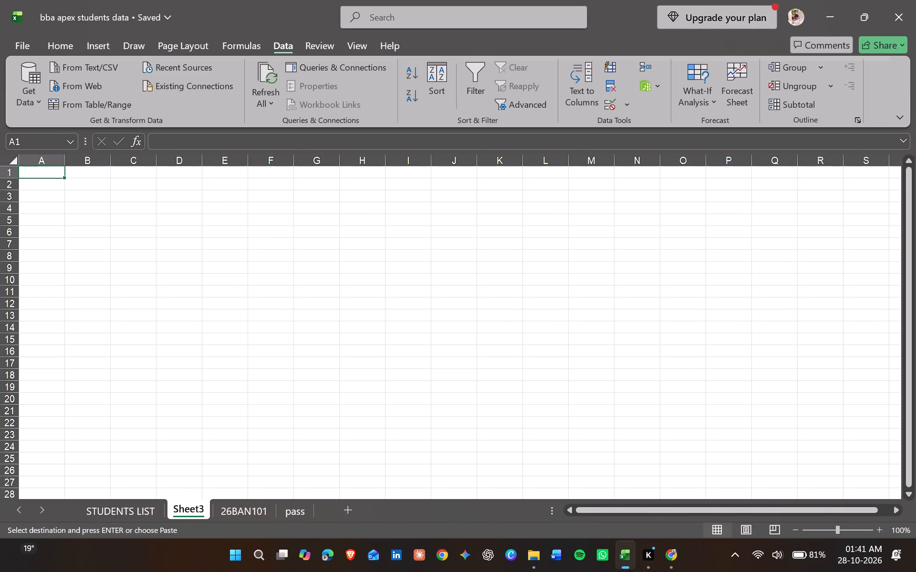
key(ctrl+v)
View the STUDENTS LIST, pass and 26BAN101 sheets for reference and return to Sheet3.
click(114, 514)
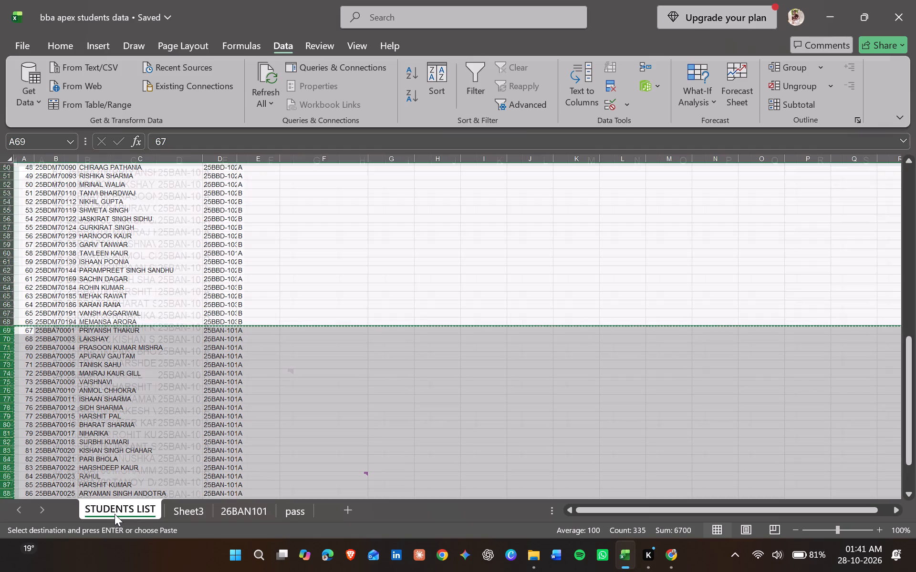
click(286, 514)
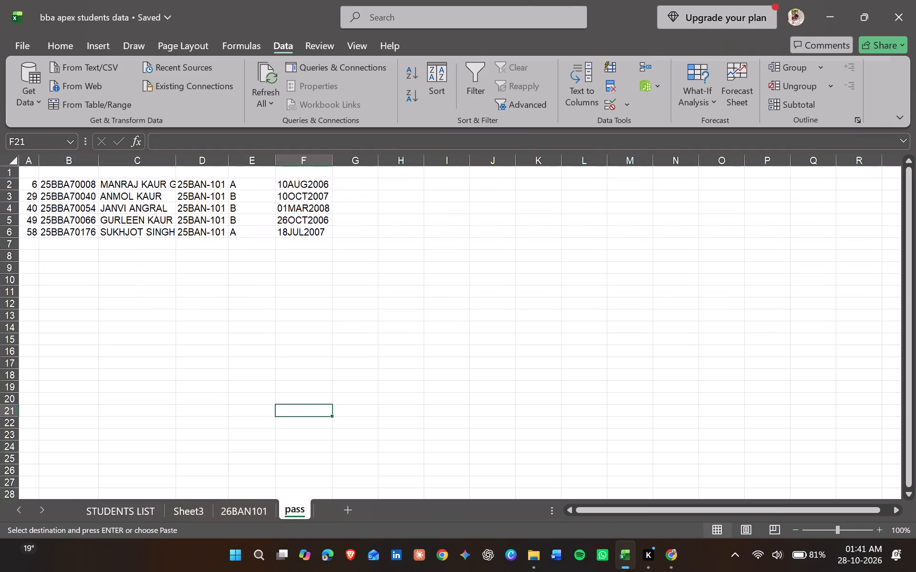
scroll(201, 339, up, 7)
click(236, 506)
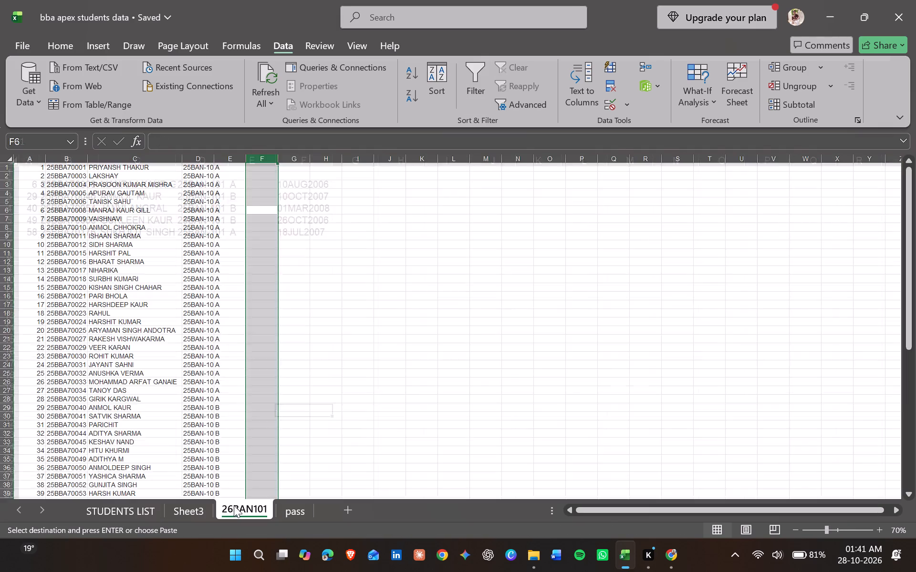
click(178, 509)
click(281, 266)
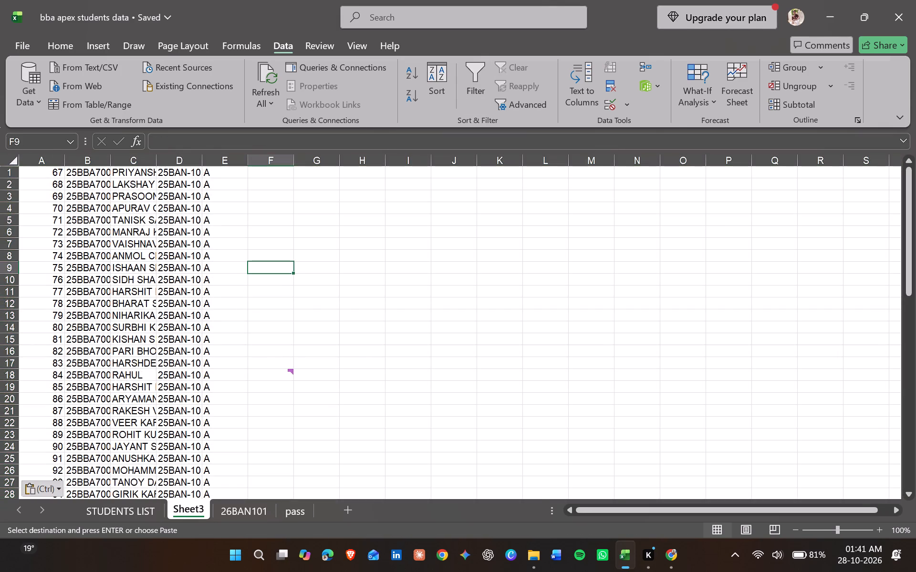
Delete the comment thread attached to cell F18 in Sheet3.
ctrl+scroll(253, 289, down, 3)
click(155, 278)
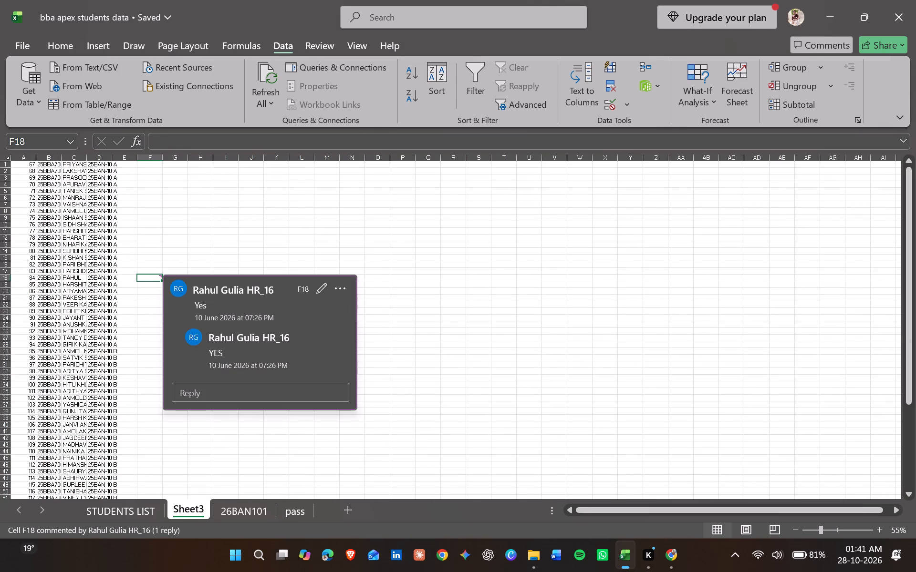
click(337, 291)
click(350, 314)
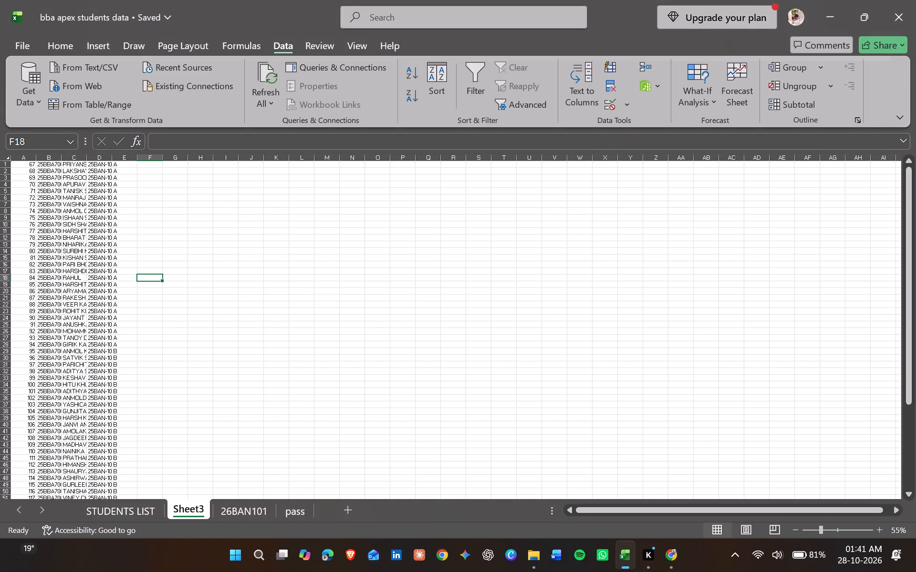
scroll(195, 328, up, 10)
click(184, 333)
Examine the pasted student rows in Sheet3 from the first entry down to the last one.
ctrl+scroll(184, 333, up, 3)
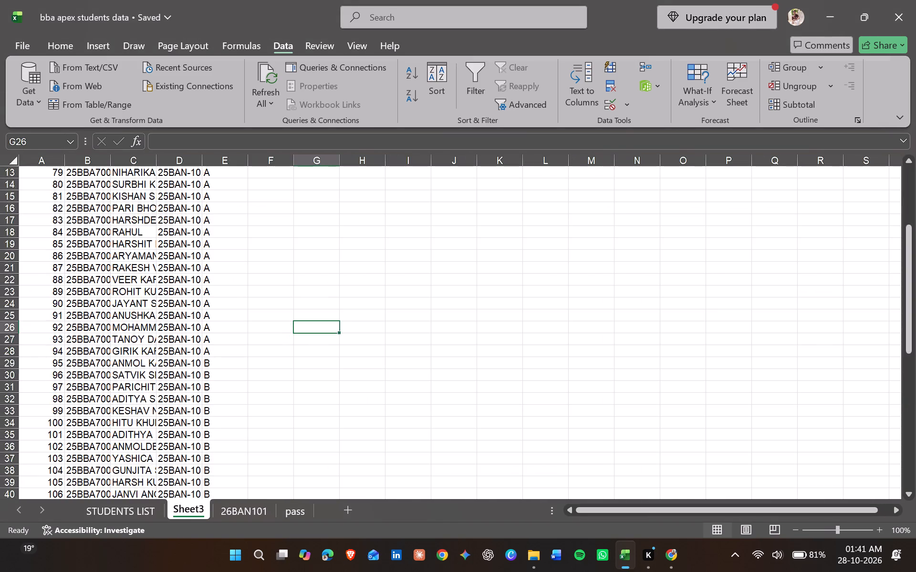
scroll(184, 333, up, 20)
scroll(184, 333, up, 8)
scroll(183, 334, down, 11)
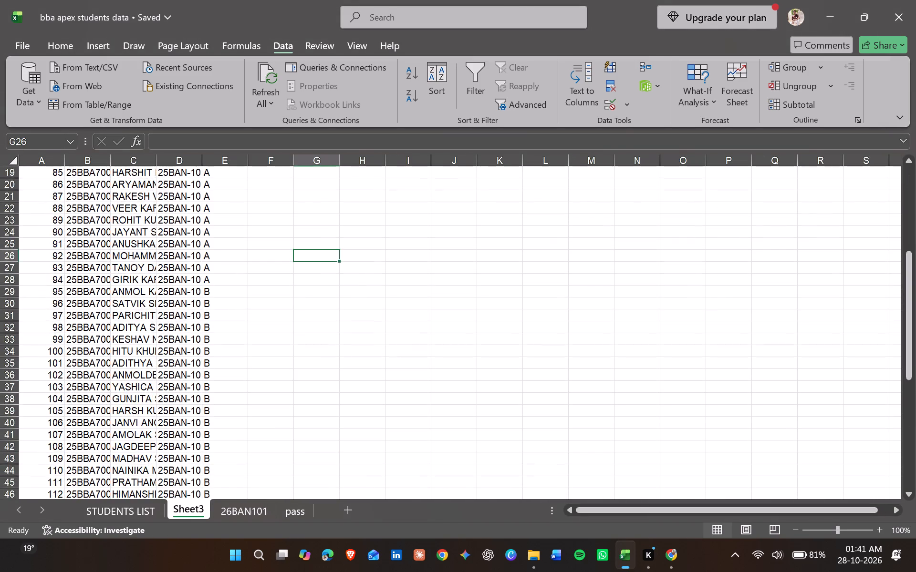
scroll(181, 336, down, 20)
scroll(181, 336, down, 4)
scroll(177, 338, up, 6)
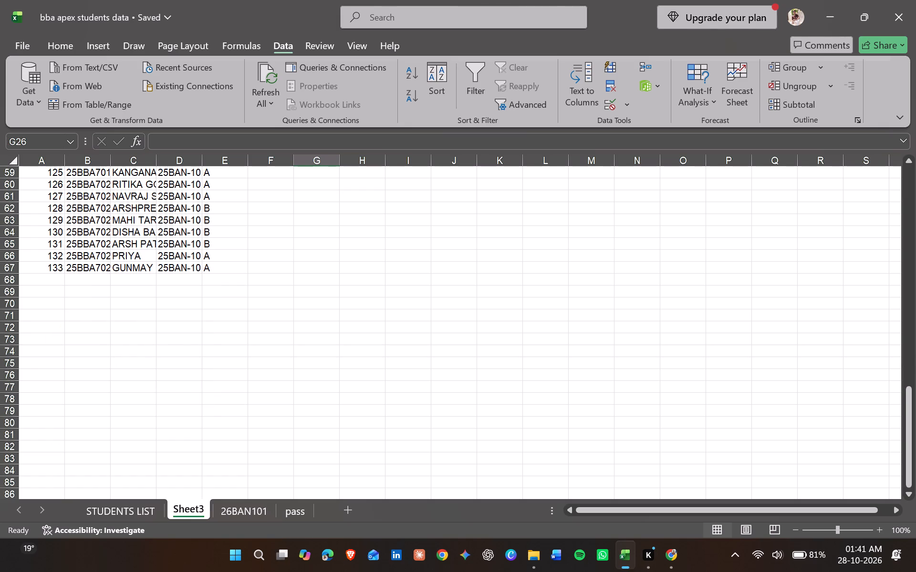
scroll(121, 329, up, 11)
scroll(128, 339, down, 1)
scroll(128, 339, up, 20)
scroll(128, 339, up, 10)
scroll(128, 339, down, 2)
scroll(128, 339, up, 8)
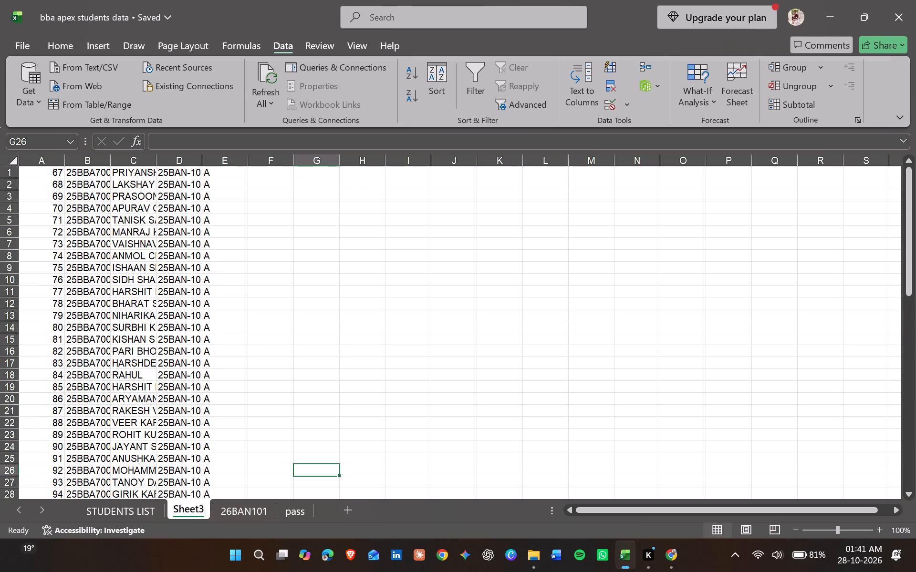
Insert a blank row above the first student row in Sheet3.
right_click(5, 174)
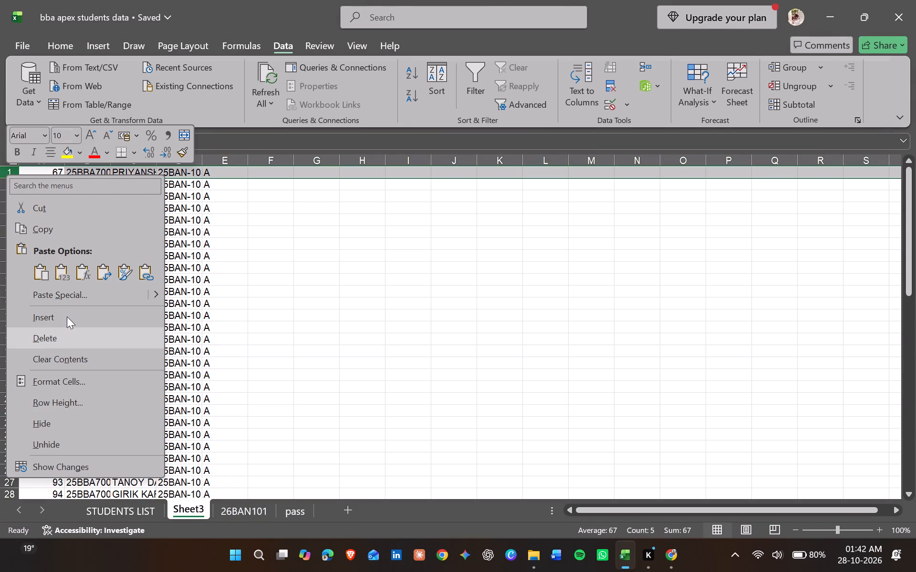
click(67, 317)
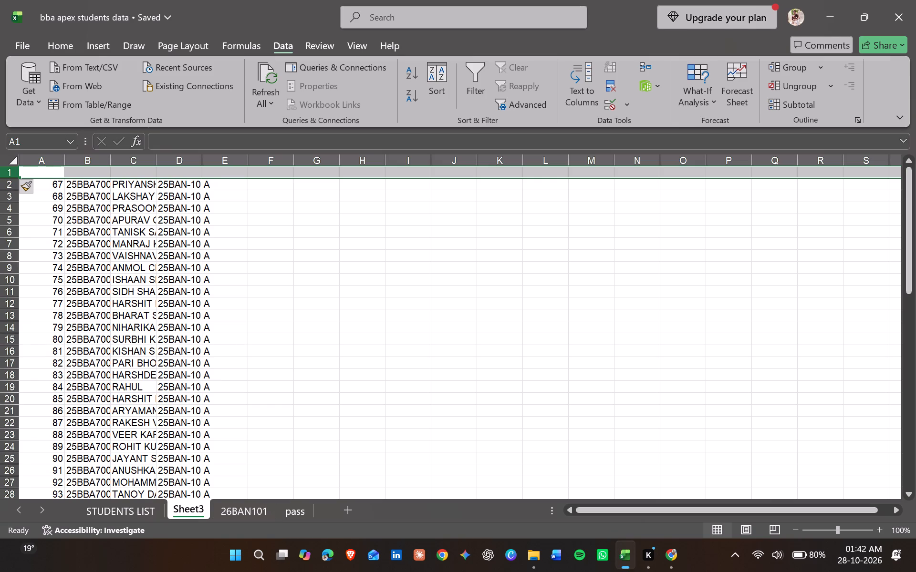
Enter the group heading 25BAN-101 in cell A1 of Sheet3.
click(62, 173)
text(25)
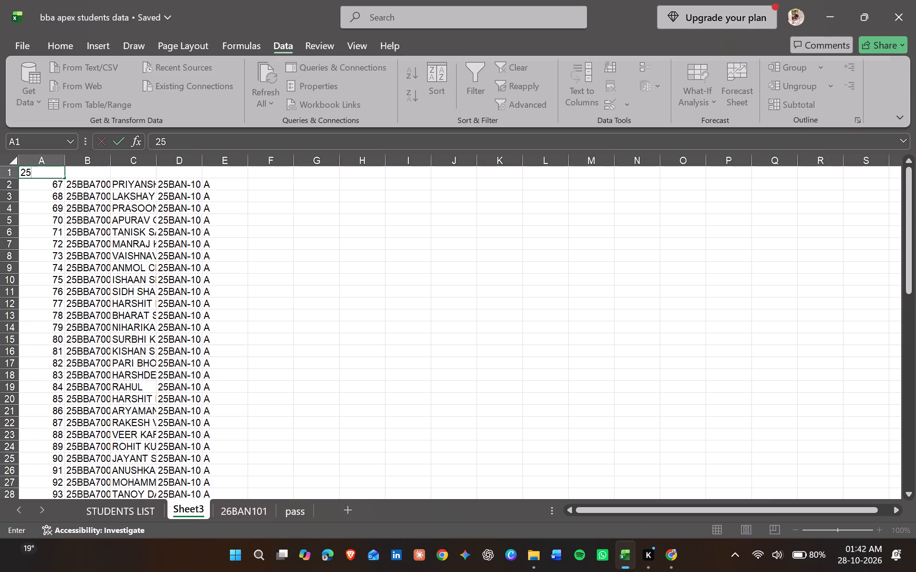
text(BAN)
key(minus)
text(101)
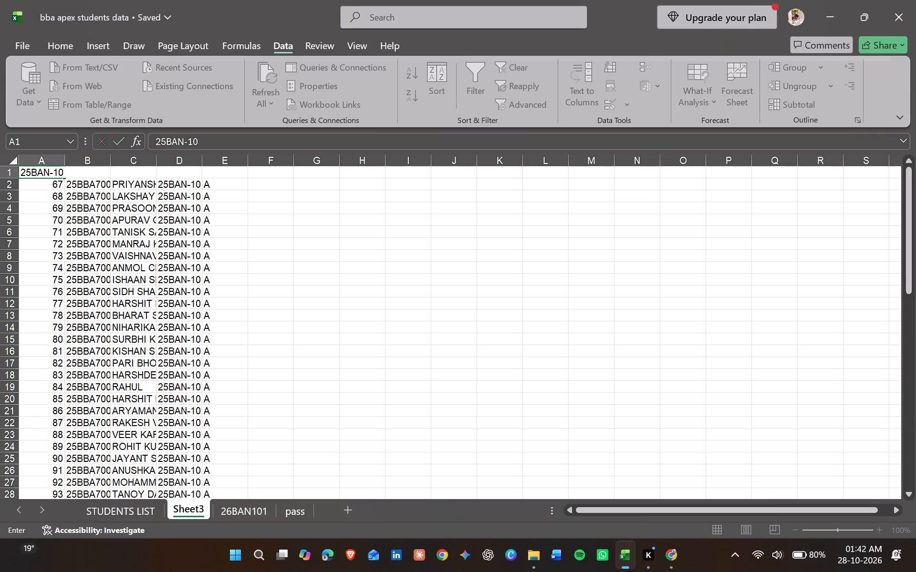
scroll(45, 467, down, 12)
scroll(205, 227, up, 6)
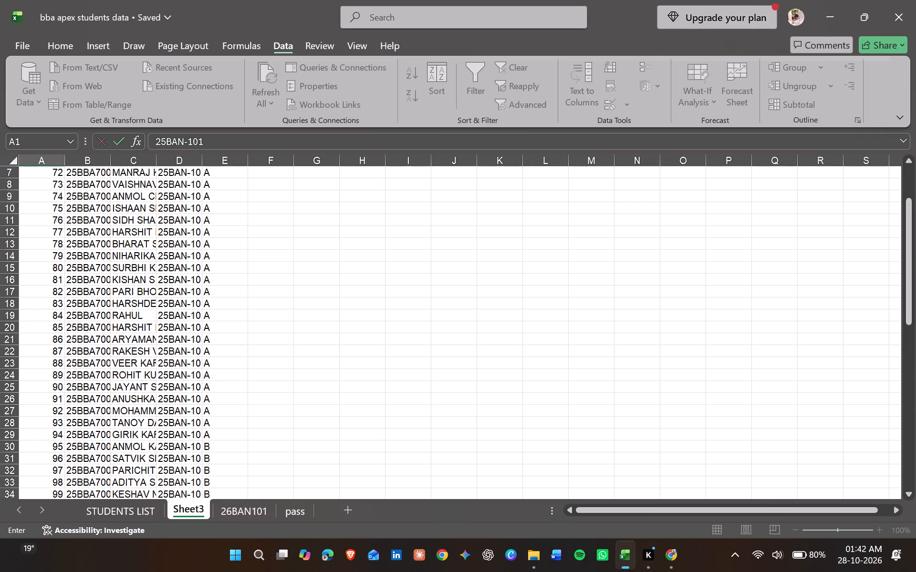
scroll(198, 226, up, 6)
scroll(196, 226, down, 1)
scroll(196, 226, up, 8)
scroll(186, 228, down, 1)
scroll(186, 228, up, 3)
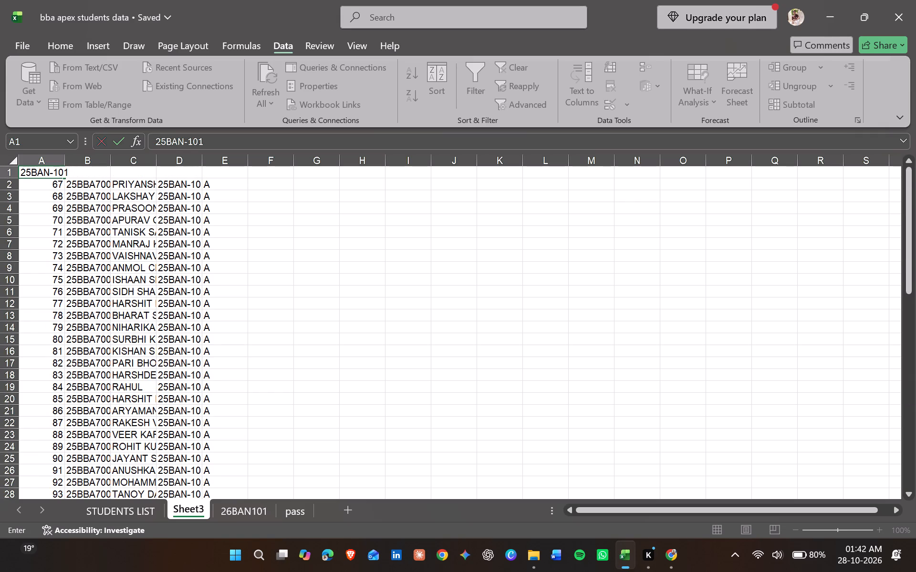
Enter serial numbers 1 and 2 for the first two student rows, in cells A2 and A3.
click(45, 181)
key(1)
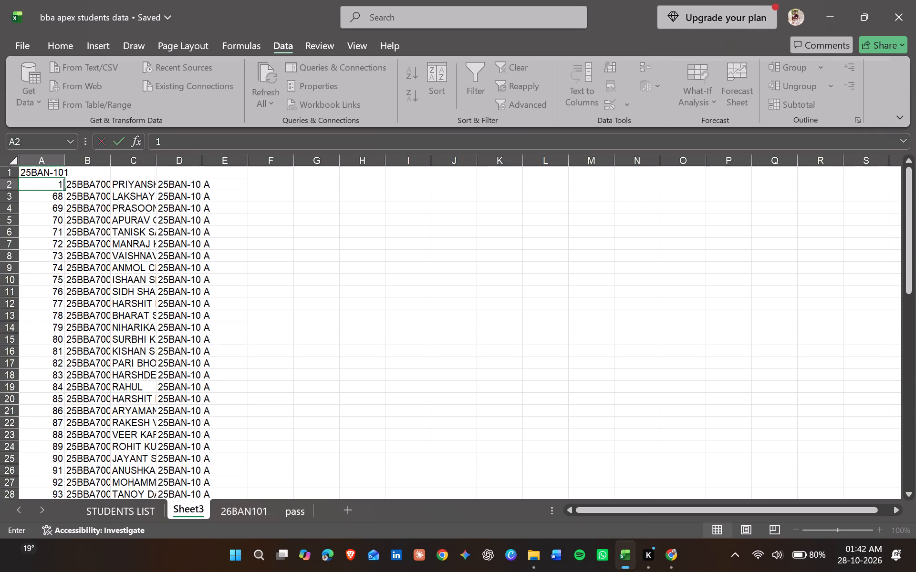
key(Down)
key(2)
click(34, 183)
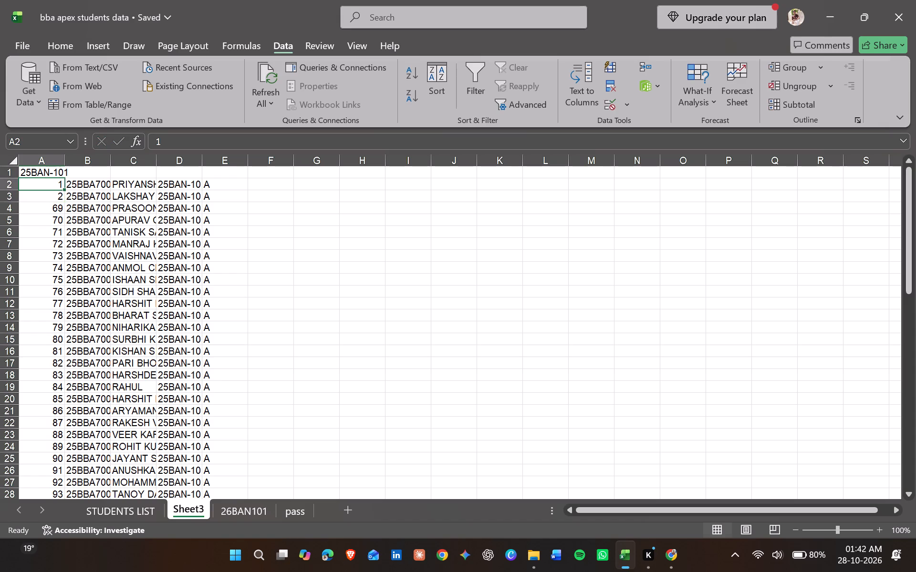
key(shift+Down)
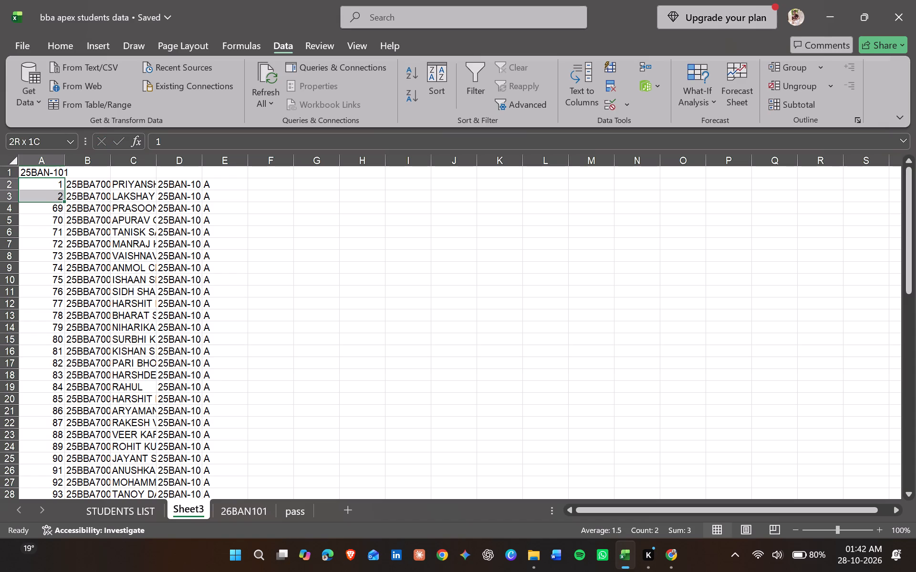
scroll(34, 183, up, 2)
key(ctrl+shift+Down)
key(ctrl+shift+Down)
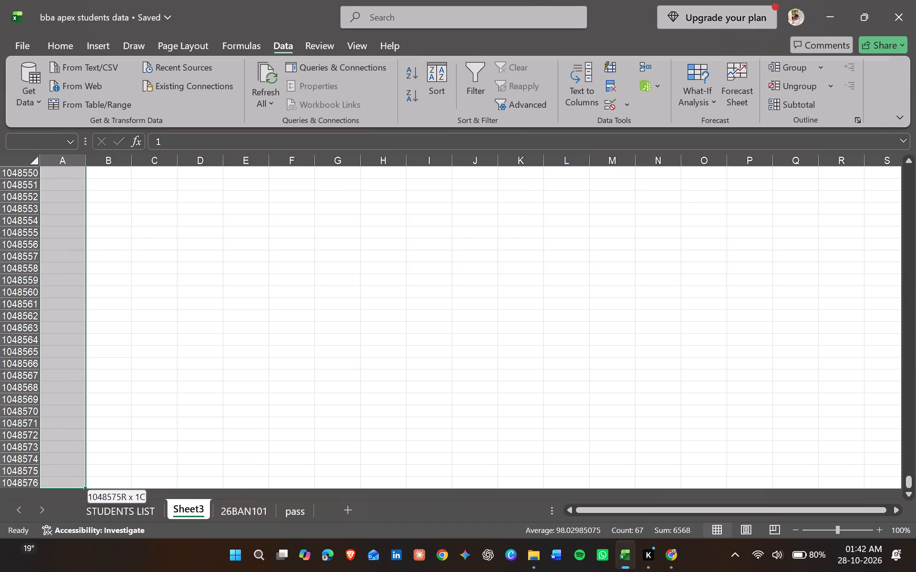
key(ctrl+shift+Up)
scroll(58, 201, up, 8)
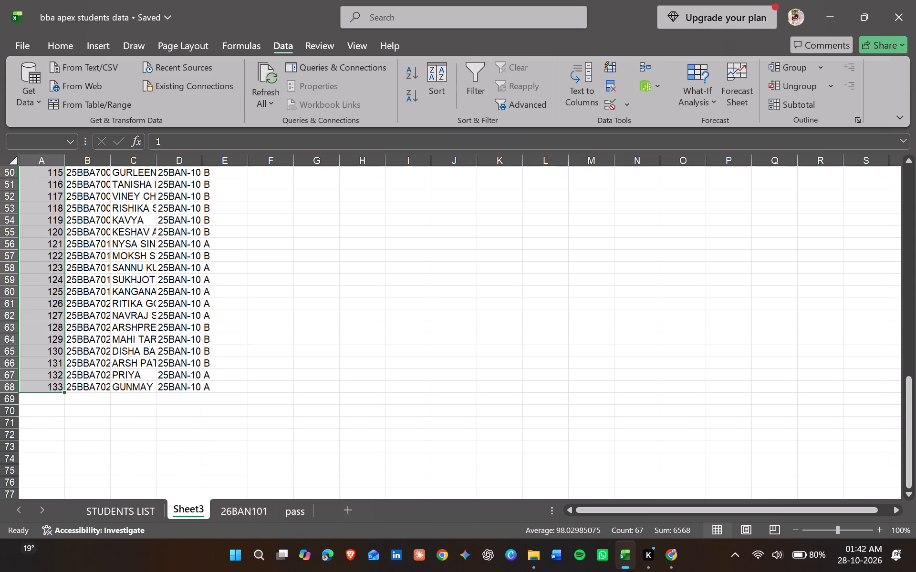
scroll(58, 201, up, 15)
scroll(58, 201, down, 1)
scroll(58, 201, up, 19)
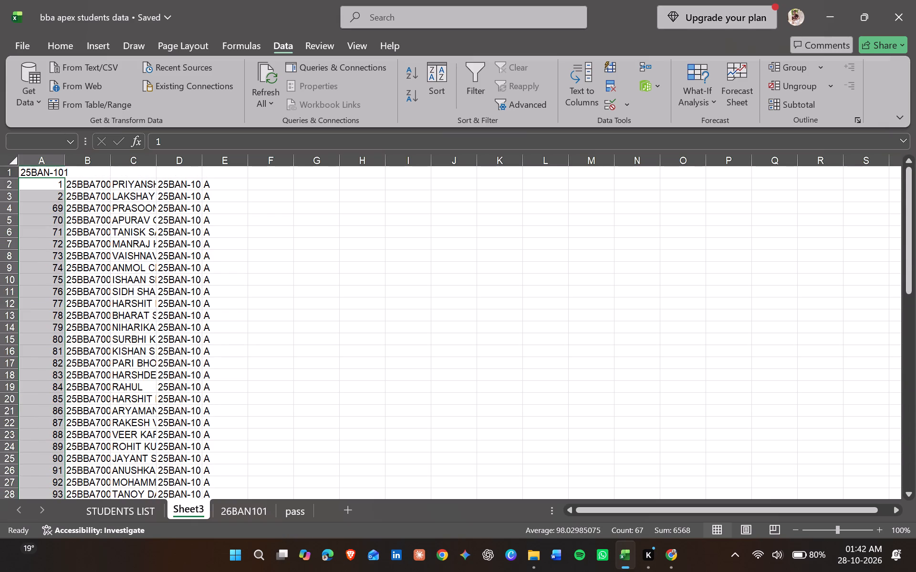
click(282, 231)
Fill the serial number series from A2:A3 down to the last student row, row 68.
click(39, 182)
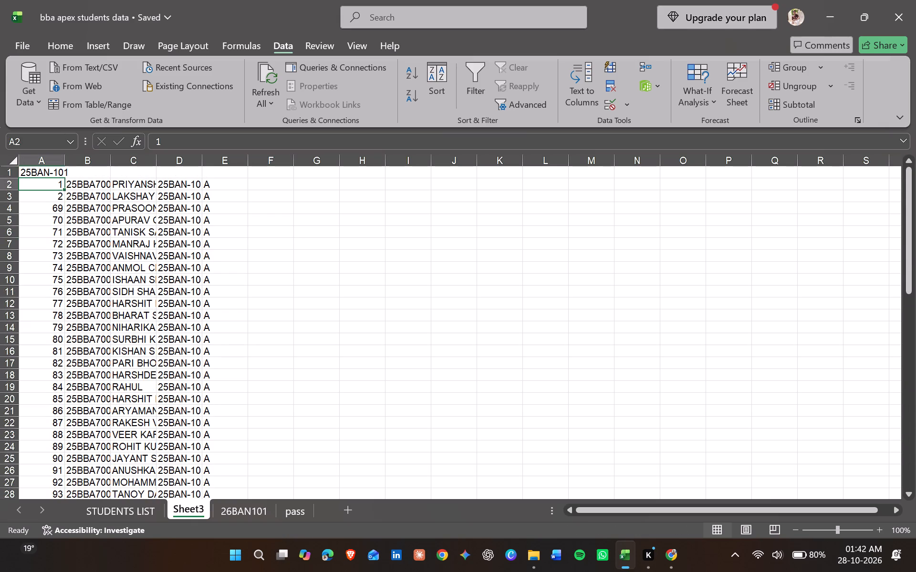
shift+click(44, 194)
double_click(63, 201)
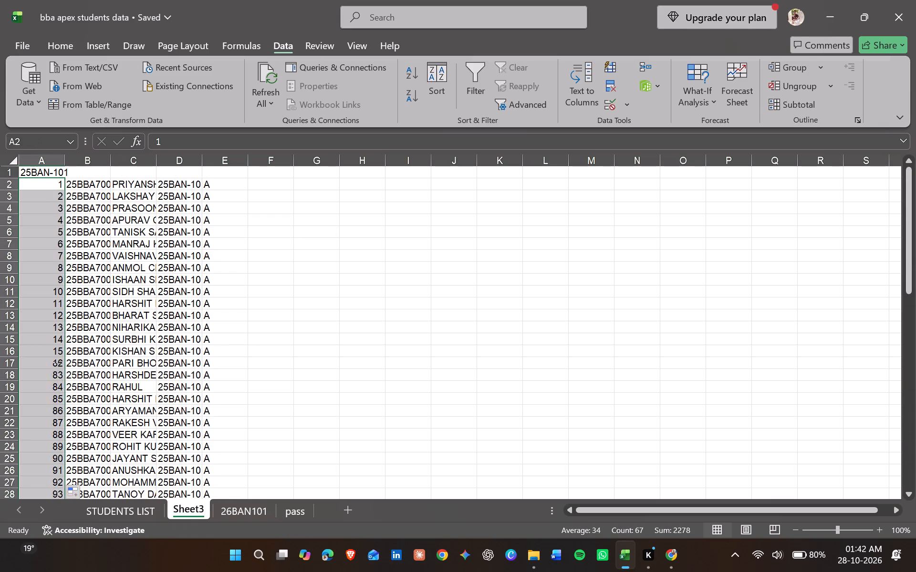
scroll(63, 201, down, 11)
scroll(54, 237, up, 1)
scroll(54, 237, down, 10)
scroll(55, 244, up, 1)
scroll(55, 244, down, 12)
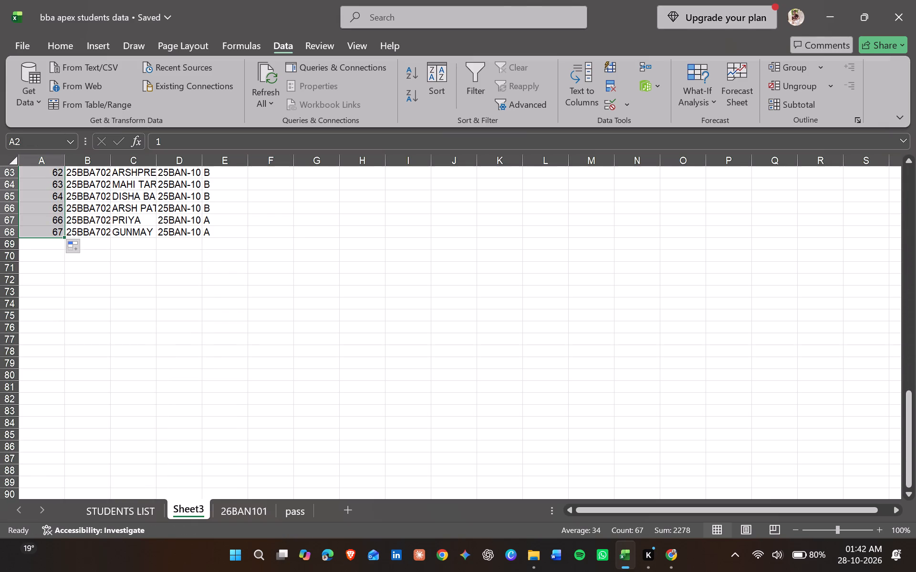
click(152, 313)
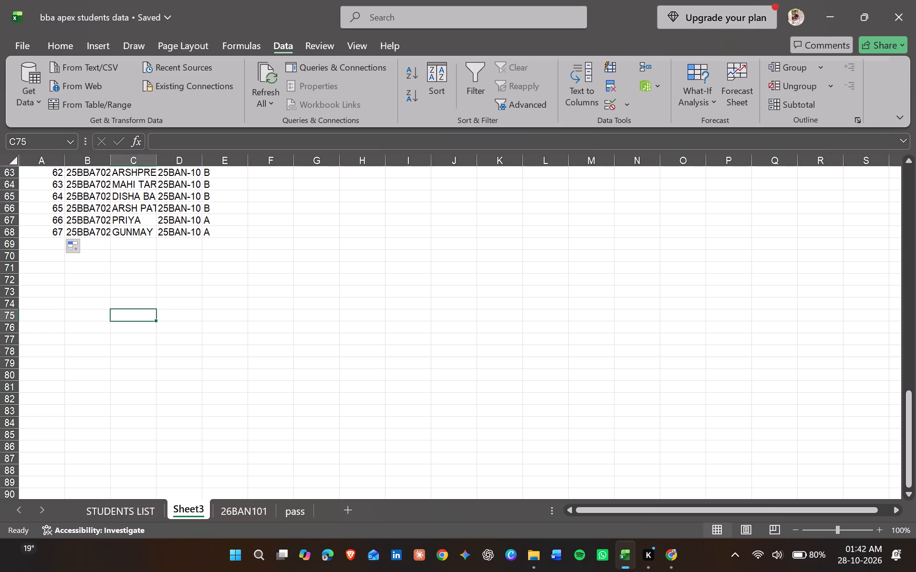
Examine the STUDENTS LIST sheet to locate where the 25BAN-101 group ends and the 25BAN-102 group begins.
click(143, 504)
scroll(136, 368, down, 20)
scroll(136, 368, down, 9)
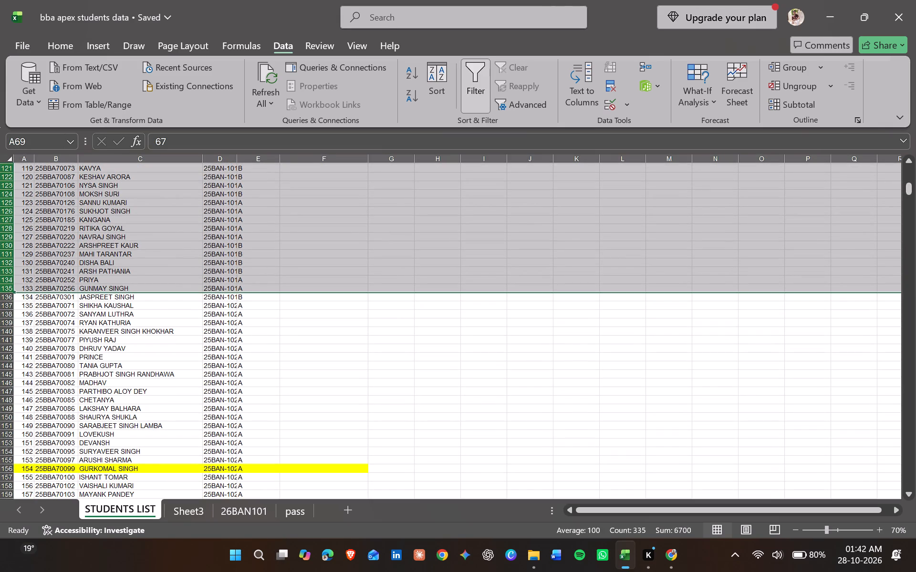
ctrl+scroll(136, 368, up, 1)
scroll(136, 368, down, 4)
scroll(136, 368, up, 1)
scroll(136, 368, down, 10)
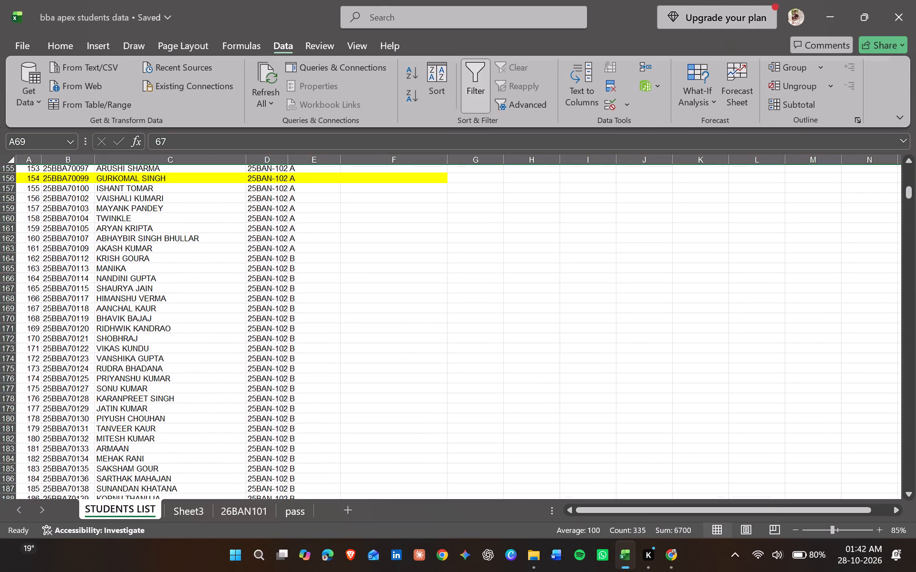
scroll(136, 366, down, 9)
scroll(136, 366, up, 11)
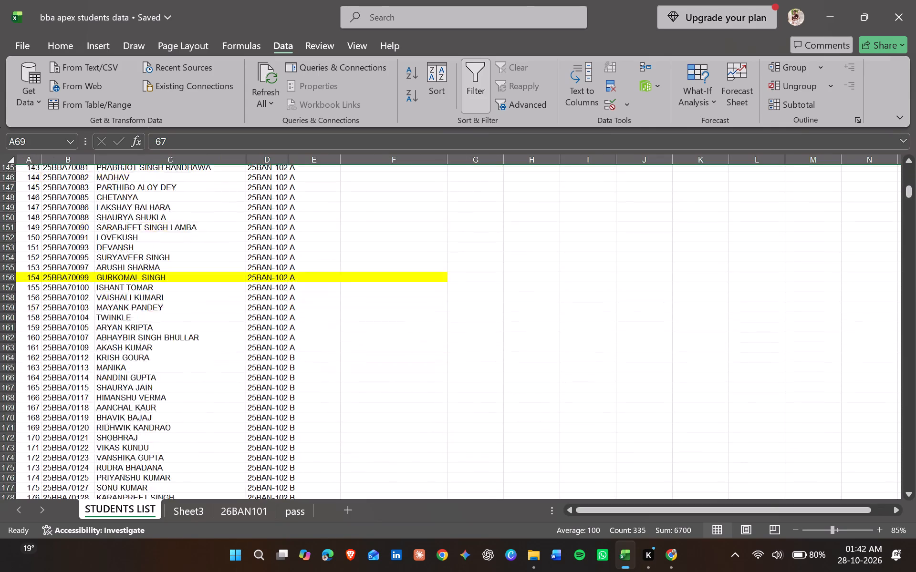
scroll(136, 366, up, 8)
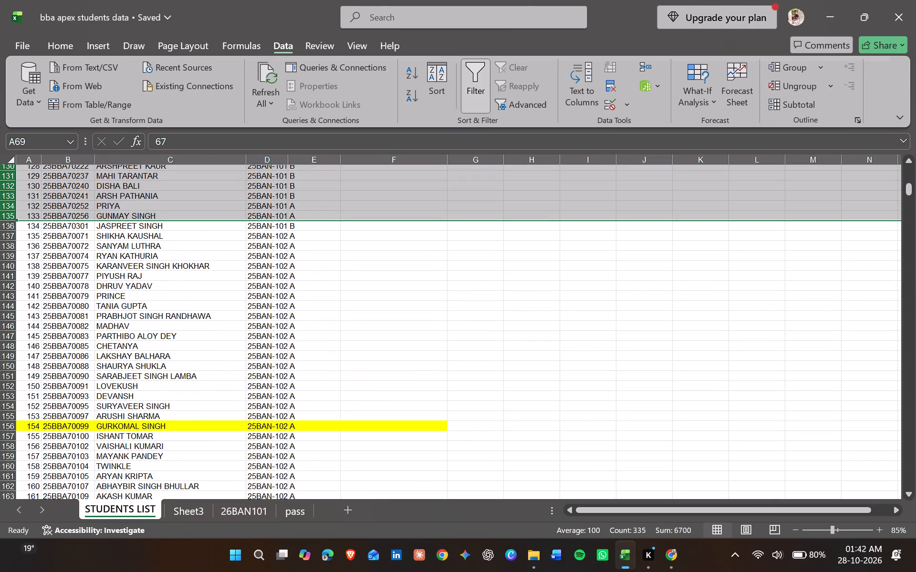
scroll(136, 366, down, 12)
scroll(136, 366, down, 9)
scroll(136, 366, up, 10)
scroll(136, 366, down, 1)
scroll(136, 366, up, 12)
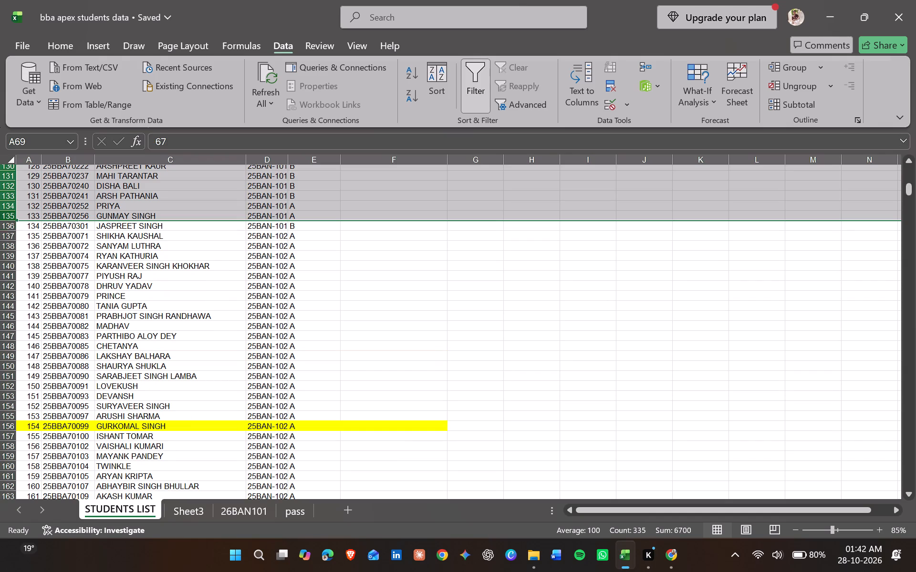
Copy the 25BAN-102 student rows 137 to 205 from STUDENTS LIST into Sheet3, starting at row 70.
click(9, 225)
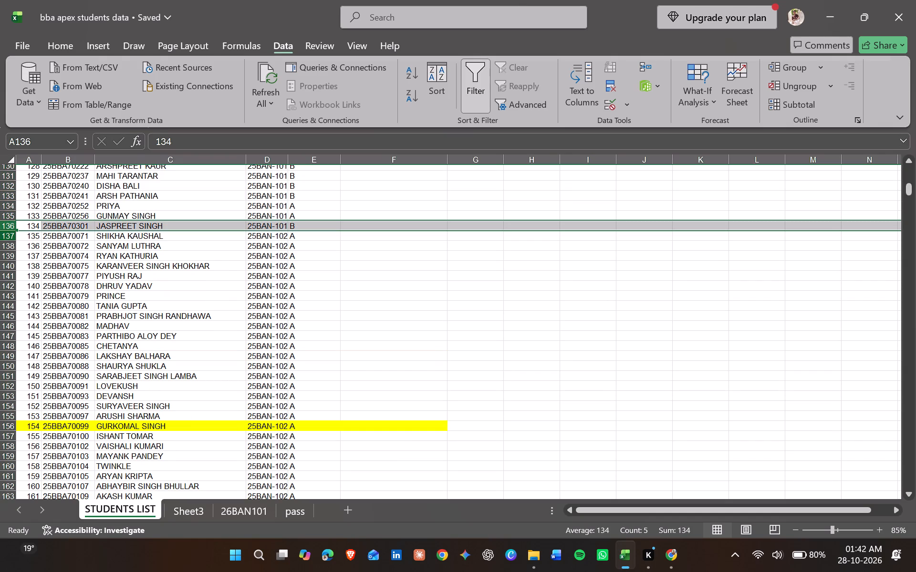
click(8, 234)
scroll(8, 234, down, 8)
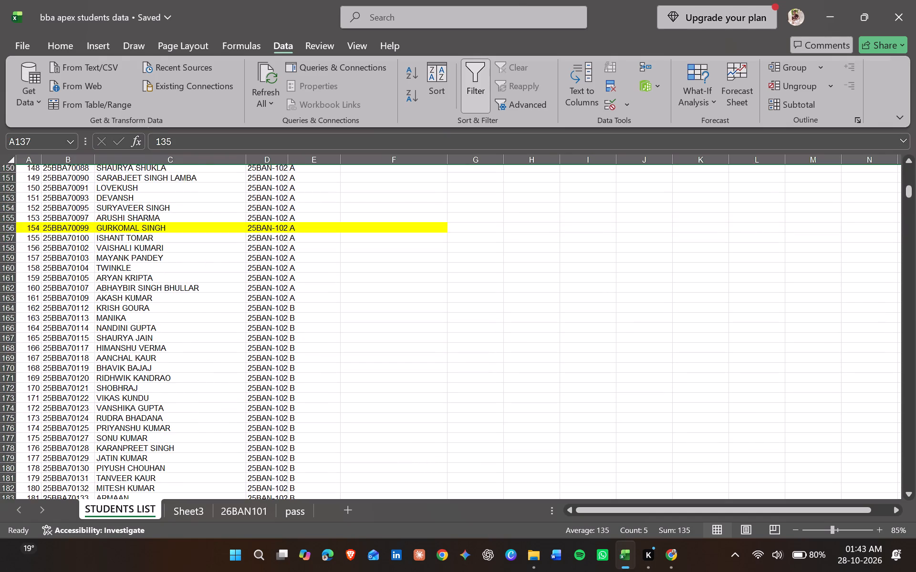
scroll(8, 234, down, 20)
scroll(8, 234, down, 11)
scroll(135, 286, up, 8)
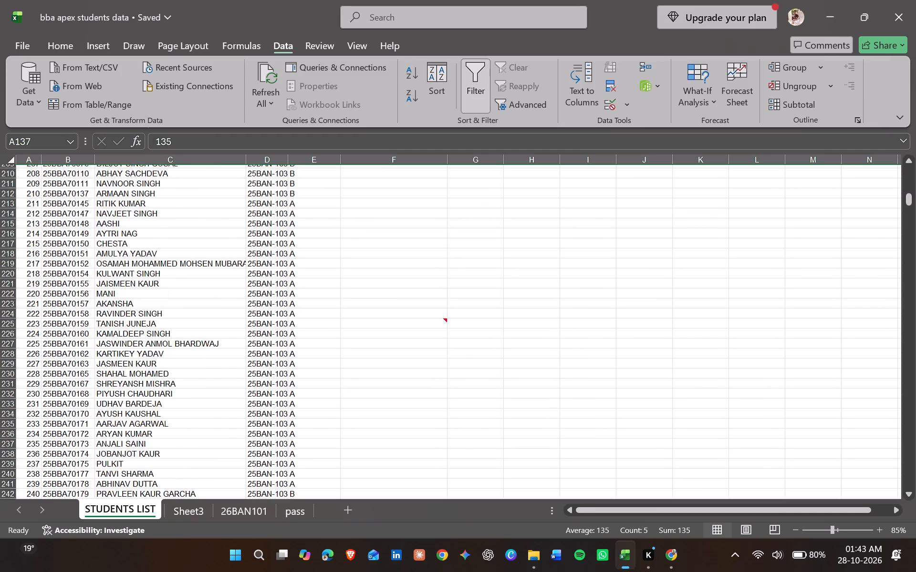
scroll(193, 277, up, 6)
scroll(234, 287, up, 2)
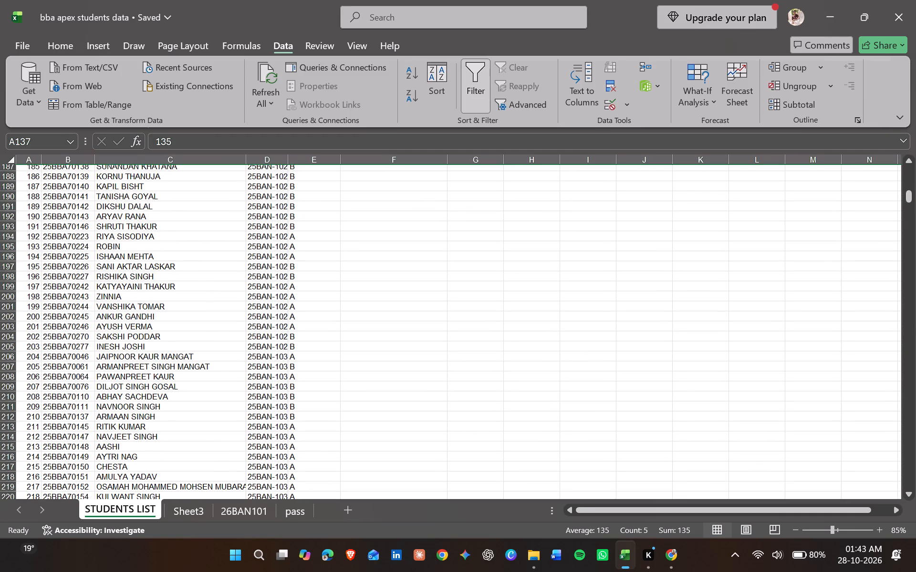
shift+click(7, 347)
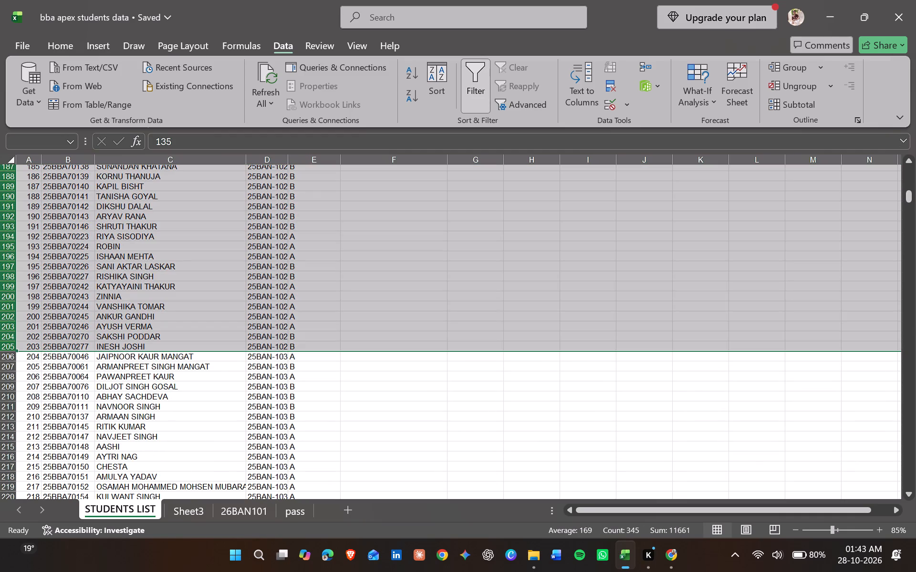
key(ctrl+c)
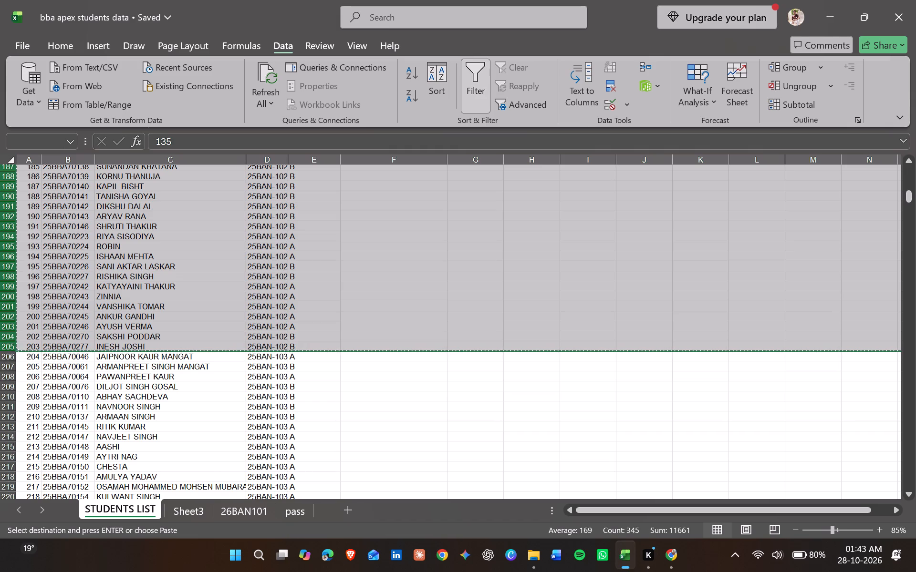
click(189, 512)
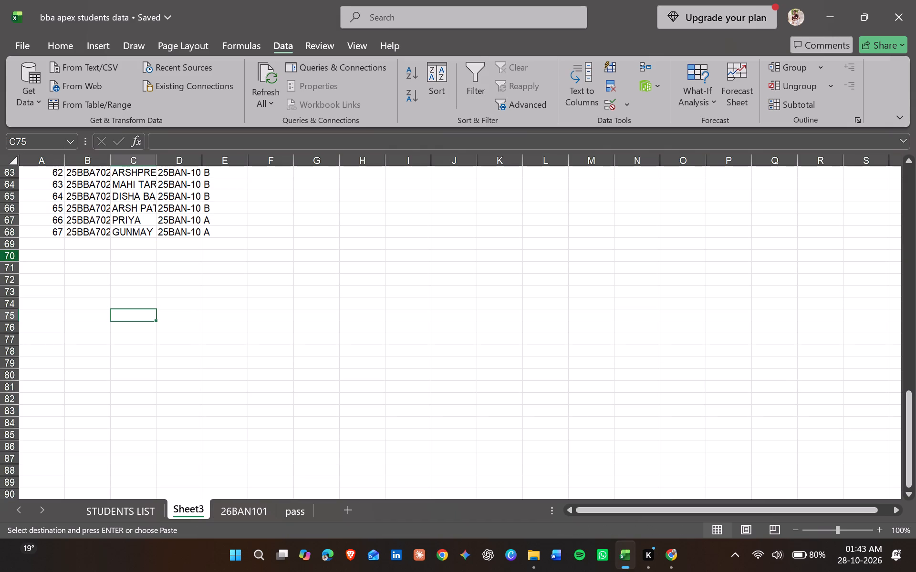
click(11, 257)
key(ctrl+v)
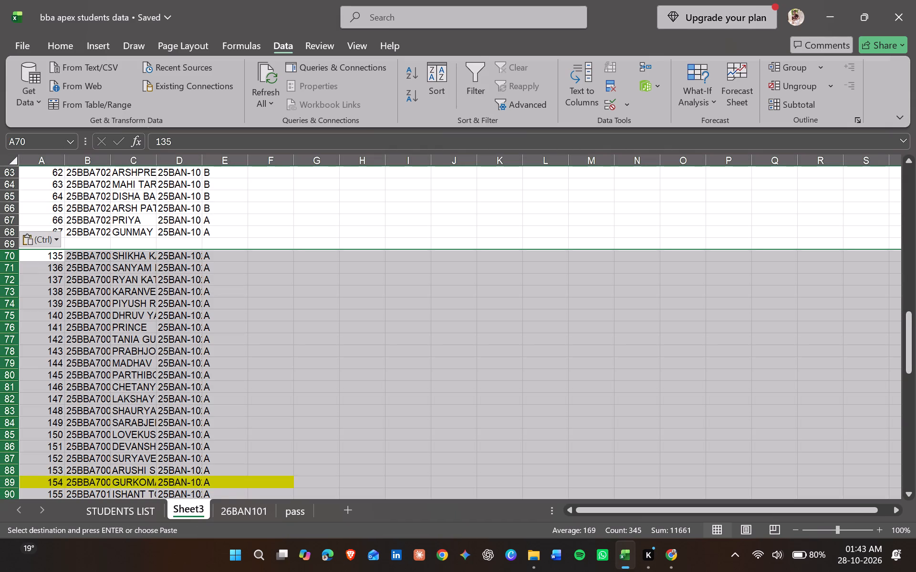
Autofit the student name column C in Sheet3 to its contents.
click(88, 245)
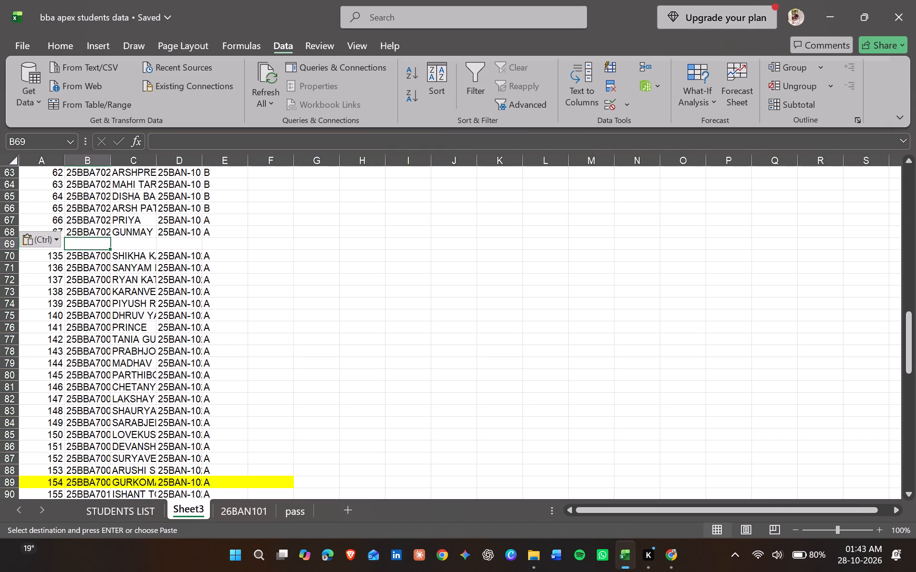
key(ctrl+a)
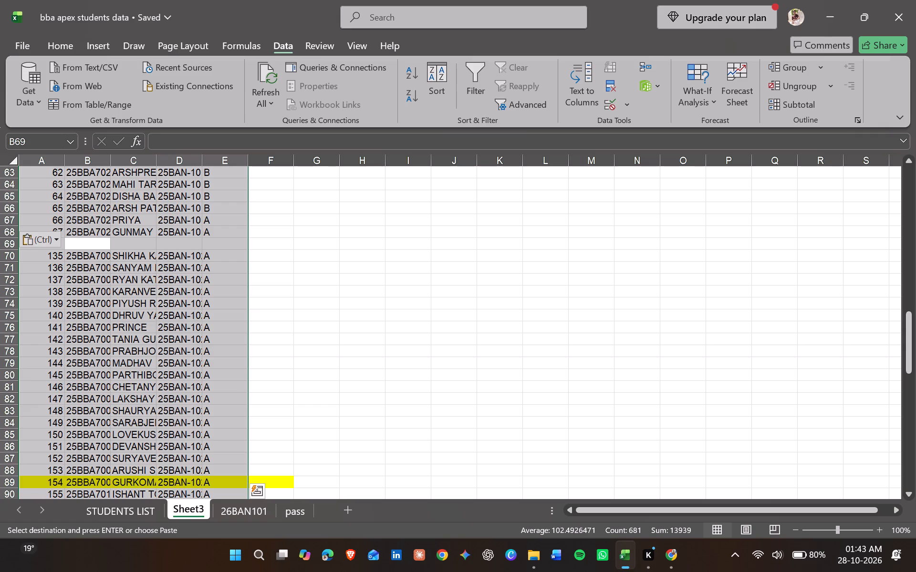
triple_click(156, 162)
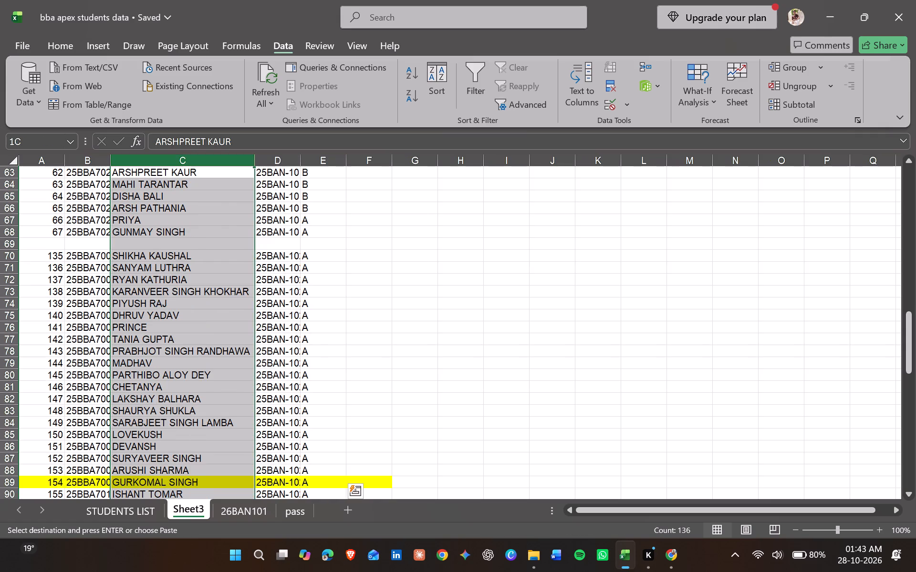
click(315, 248)
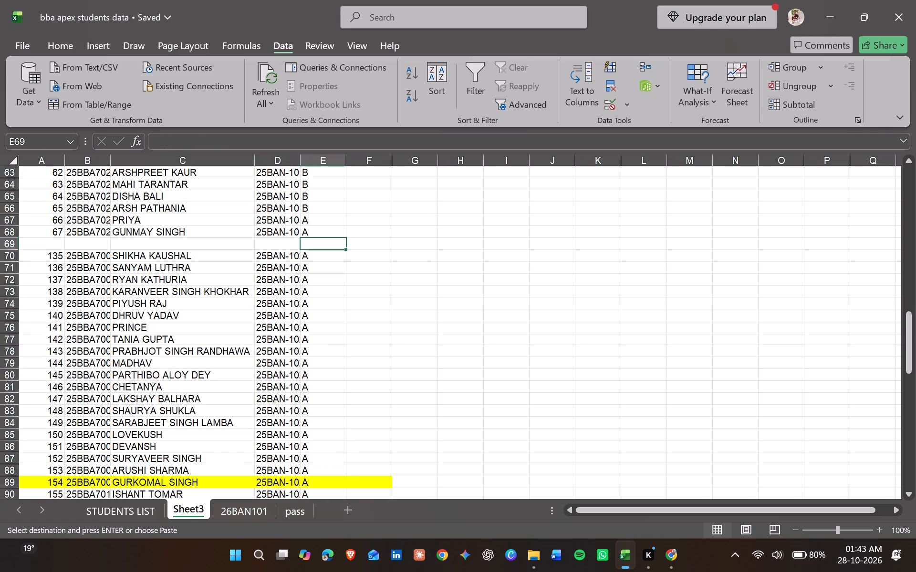
Enter 25 in cell A69, in the blank row above the pasted 25BAN-102 students.
click(38, 244)
text(25)
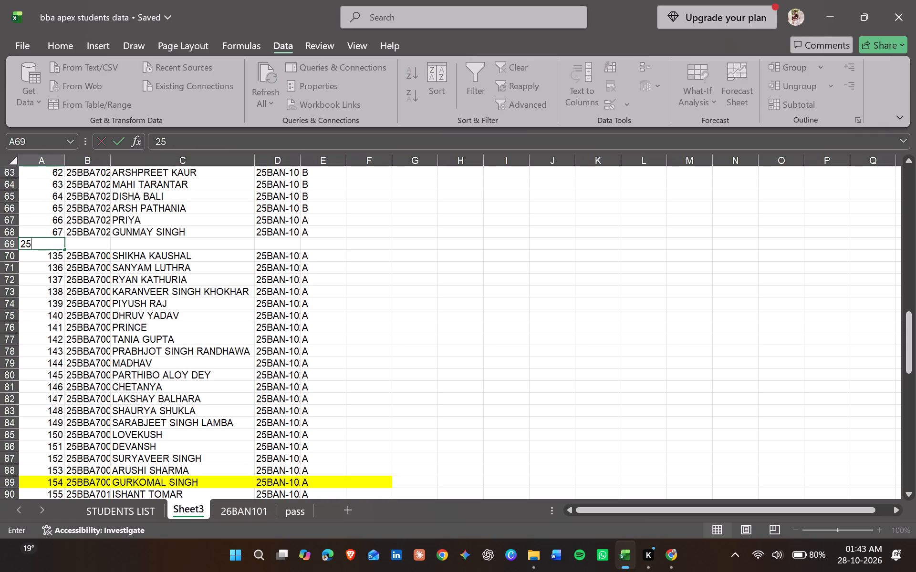
Autofit the group code column D in Sheet3 to its contents.
click(285, 162)
double_click(302, 162)
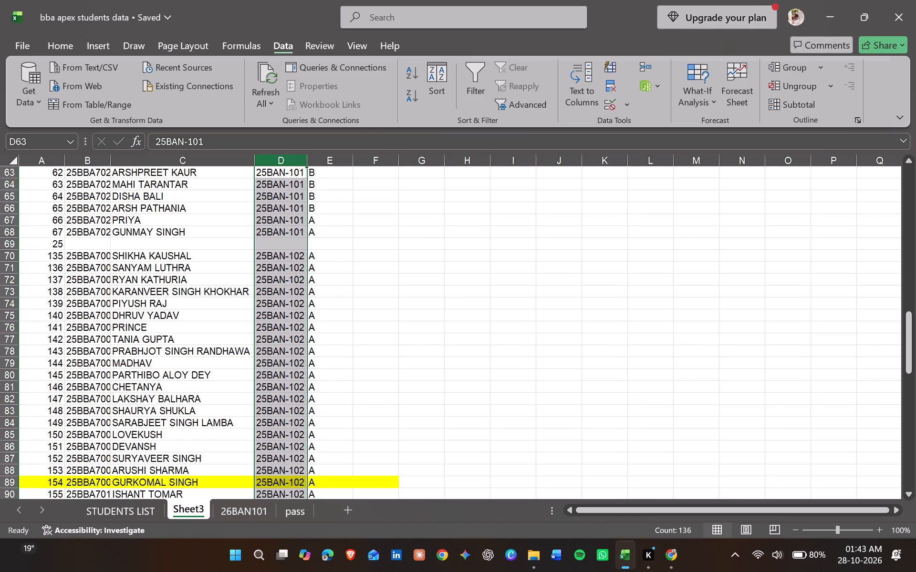
Replace the entry in cell A69 of Sheet3 with the heading 25BAN102.
click(58, 250)
click(61, 241)
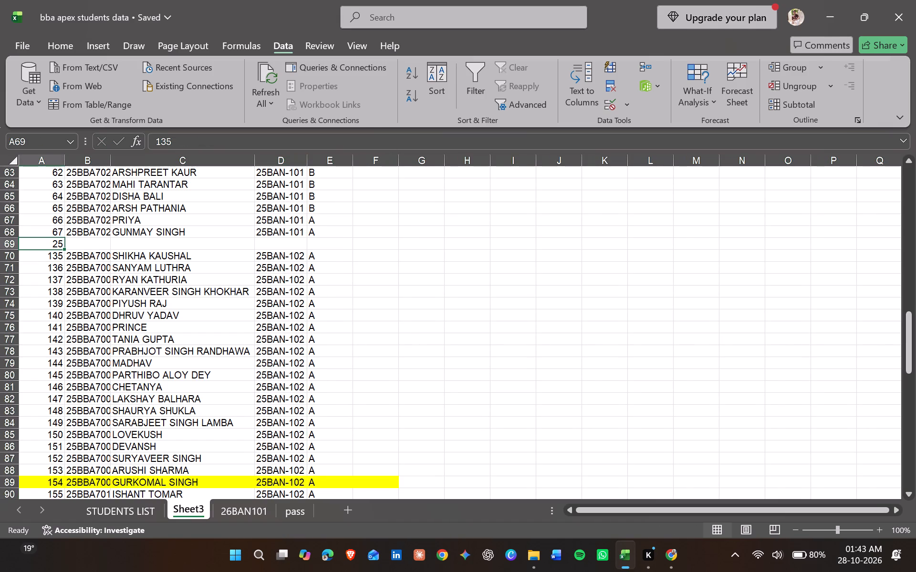
key(b)
key(BackSpace)
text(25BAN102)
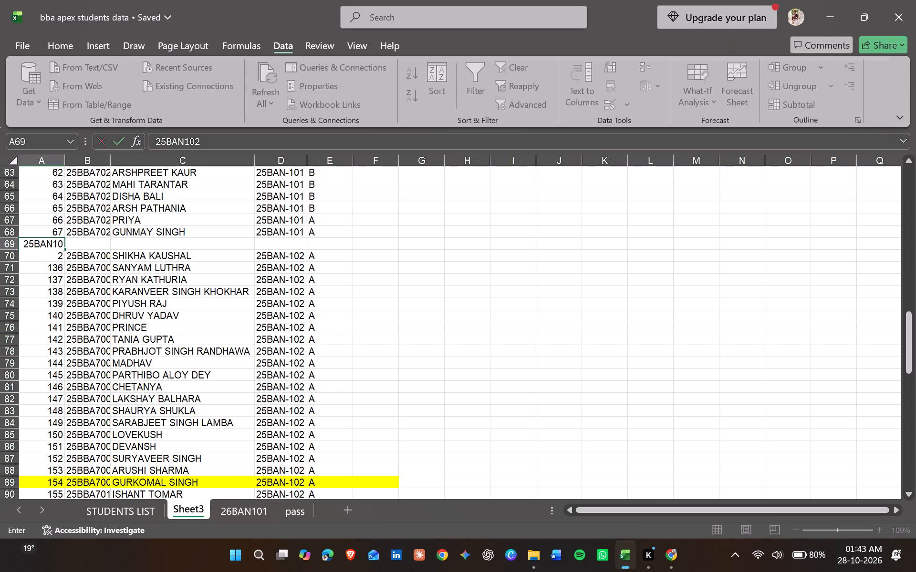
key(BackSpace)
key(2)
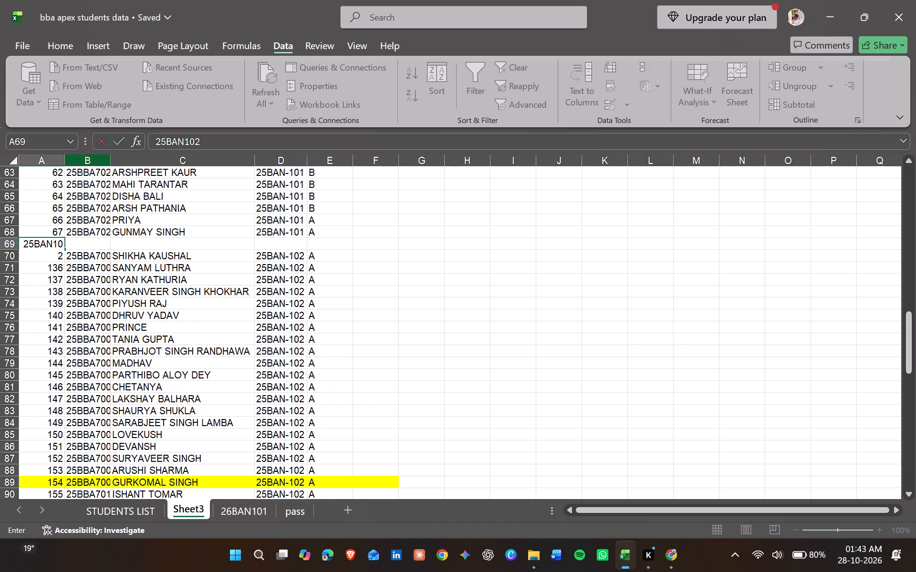
Autofit column A in Sheet3 to its contents so the new heading fits.
double_click(64, 162)
click(154, 237)
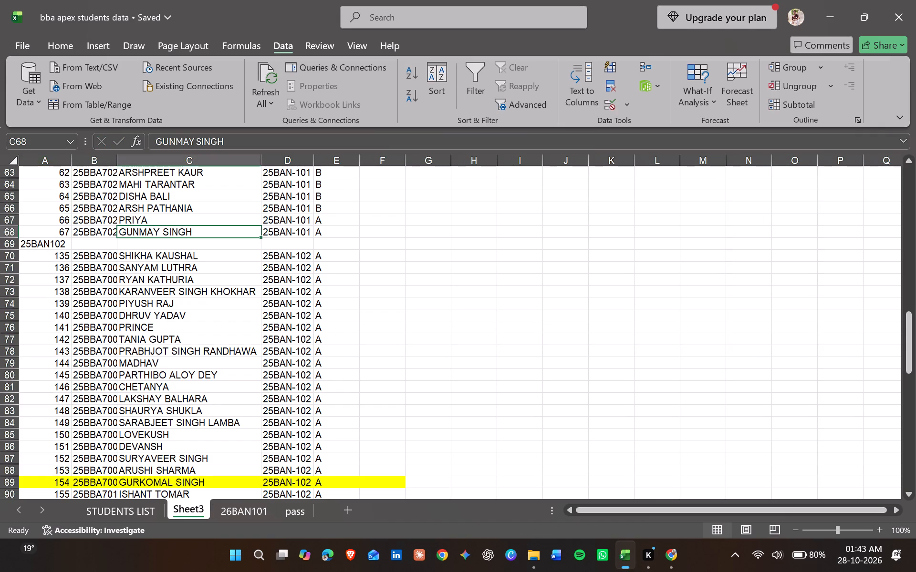
scroll(296, 284, up, 2)
scroll(296, 284, down, 1)
scroll(296, 284, up, 5)
scroll(296, 286, down, 2)
scroll(296, 286, up, 5)
scroll(306, 317, down, 2)
scroll(306, 318, up, 2)
scroll(308, 324, down, 1)
scroll(309, 324, up, 16)
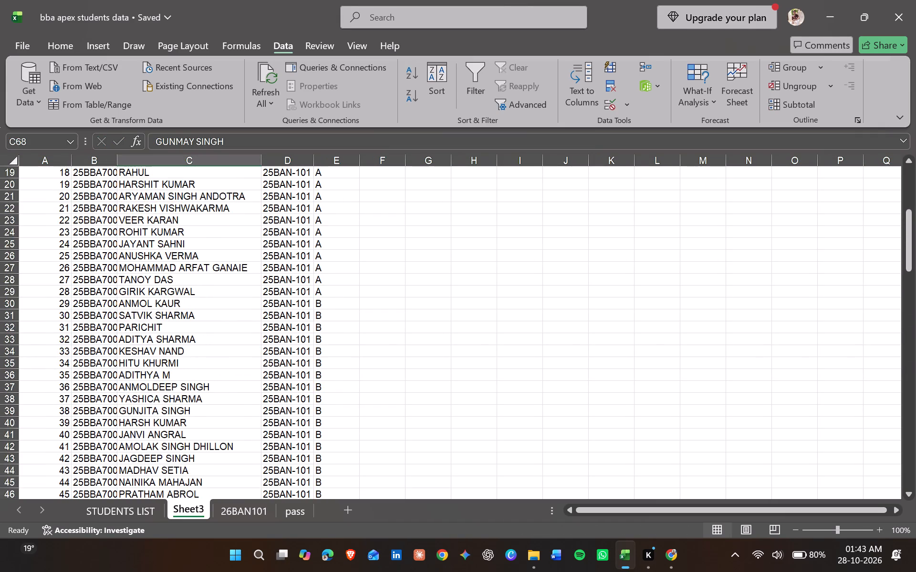
scroll(317, 351, up, 15)
scroll(317, 351, down, 5)
scroll(317, 351, up, 2)
scroll(317, 351, down, 5)
scroll(317, 352, up, 1)
scroll(317, 352, down, 8)
scroll(318, 354, up, 2)
scroll(318, 354, down, 6)
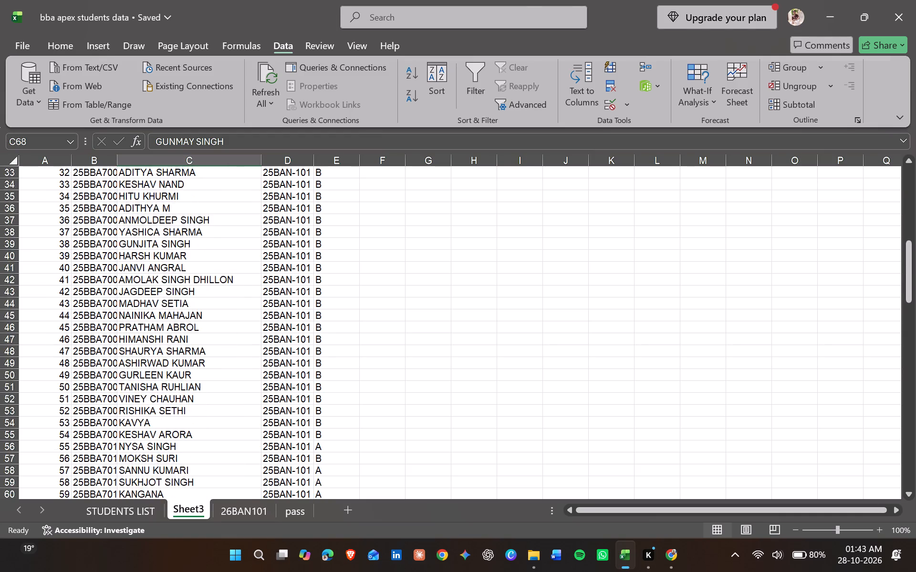
scroll(318, 354, down, 15)
scroll(168, 333, down, 20)
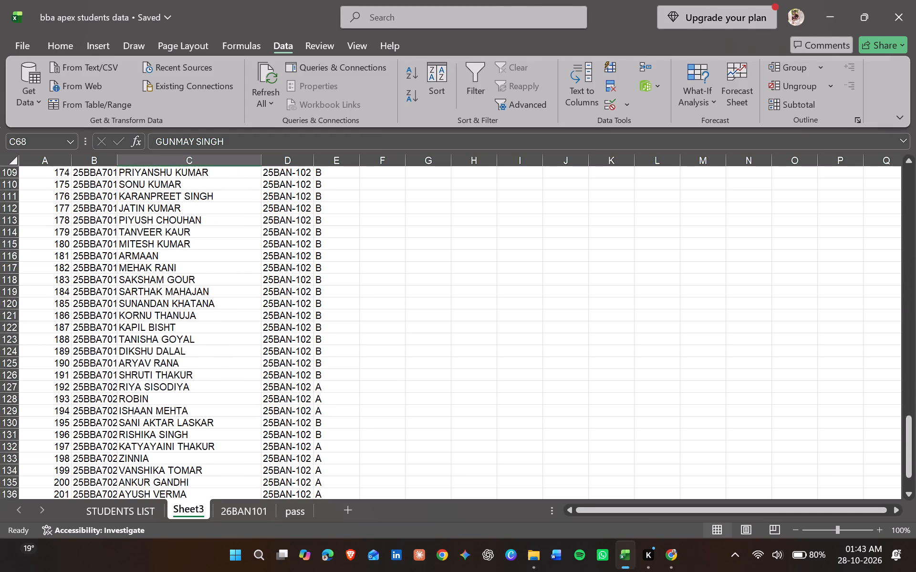
scroll(167, 314, down, 13)
scroll(167, 314, up, 2)
scroll(167, 314, down, 4)
scroll(167, 314, up, 13)
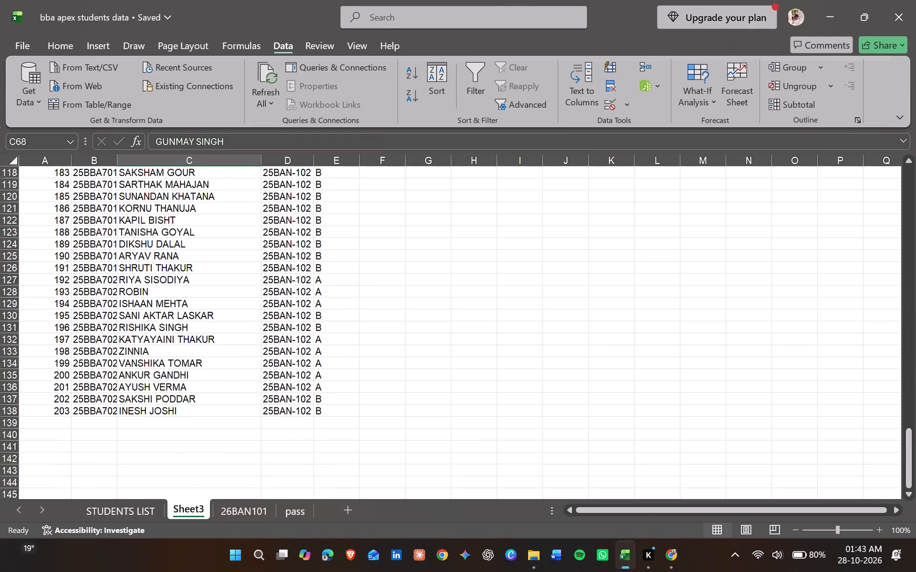
scroll(167, 314, up, 17)
scroll(167, 314, down, 1)
scroll(167, 314, up, 8)
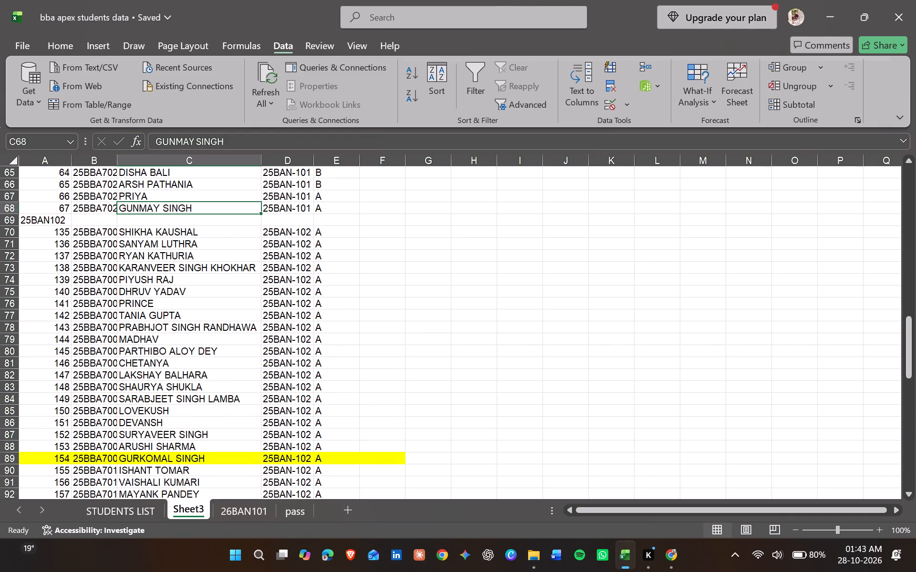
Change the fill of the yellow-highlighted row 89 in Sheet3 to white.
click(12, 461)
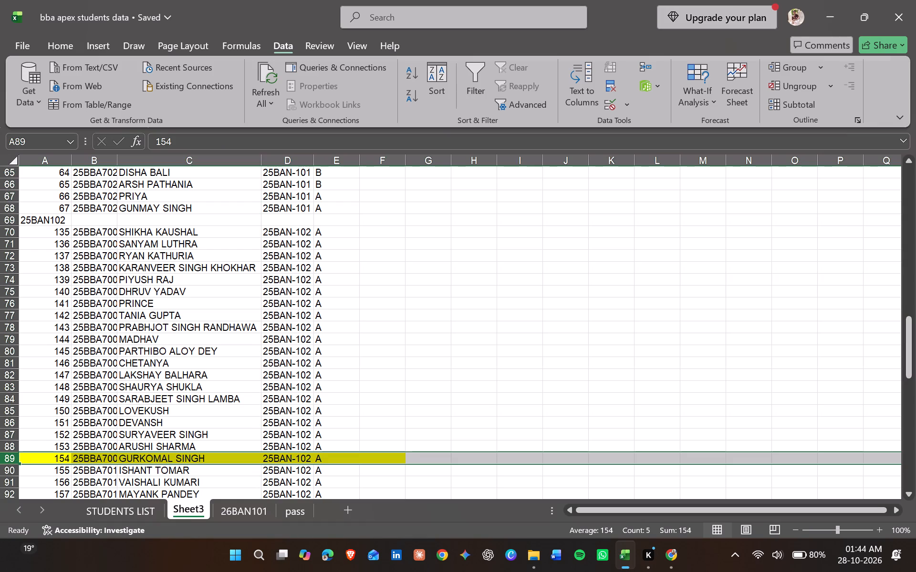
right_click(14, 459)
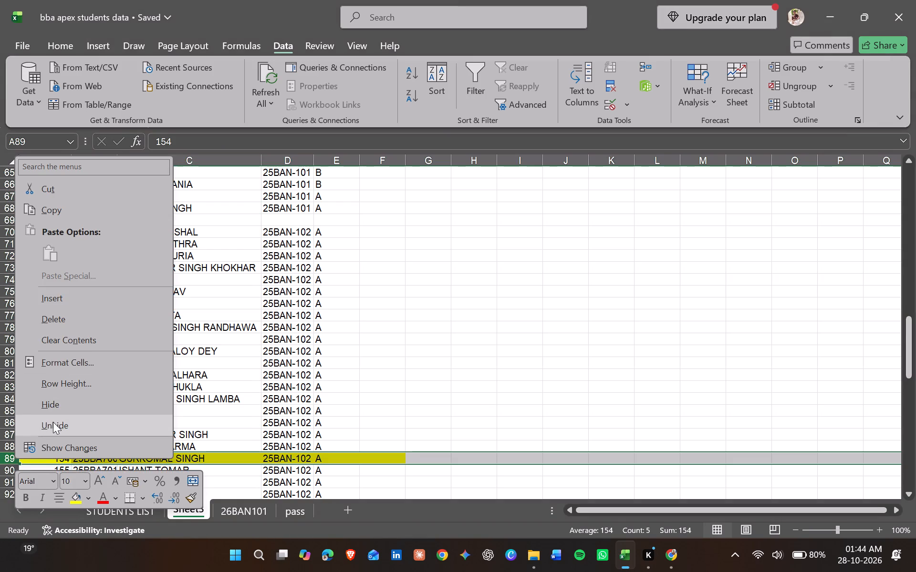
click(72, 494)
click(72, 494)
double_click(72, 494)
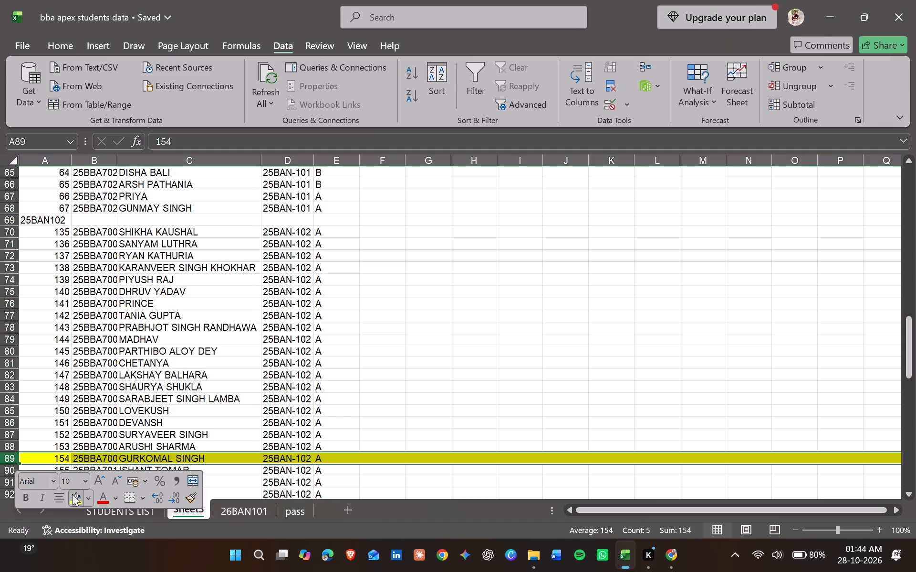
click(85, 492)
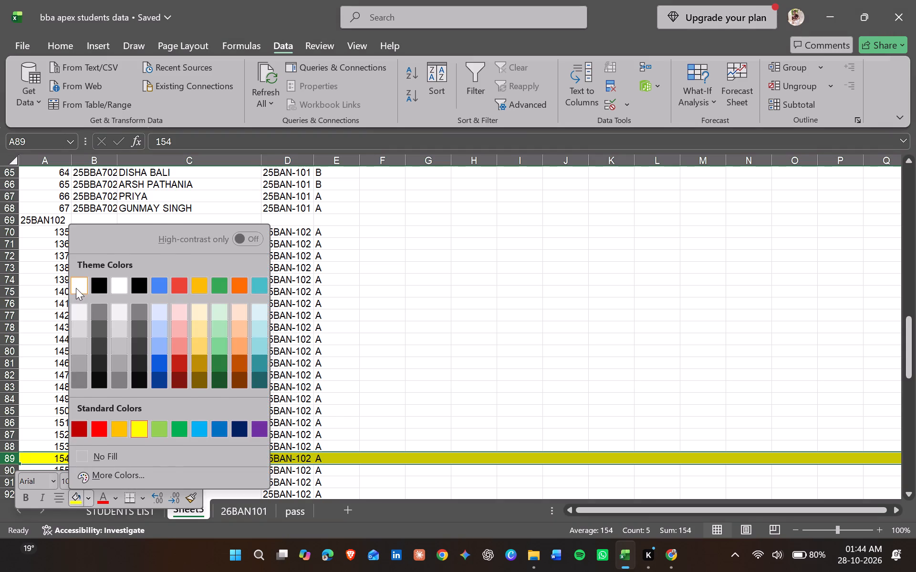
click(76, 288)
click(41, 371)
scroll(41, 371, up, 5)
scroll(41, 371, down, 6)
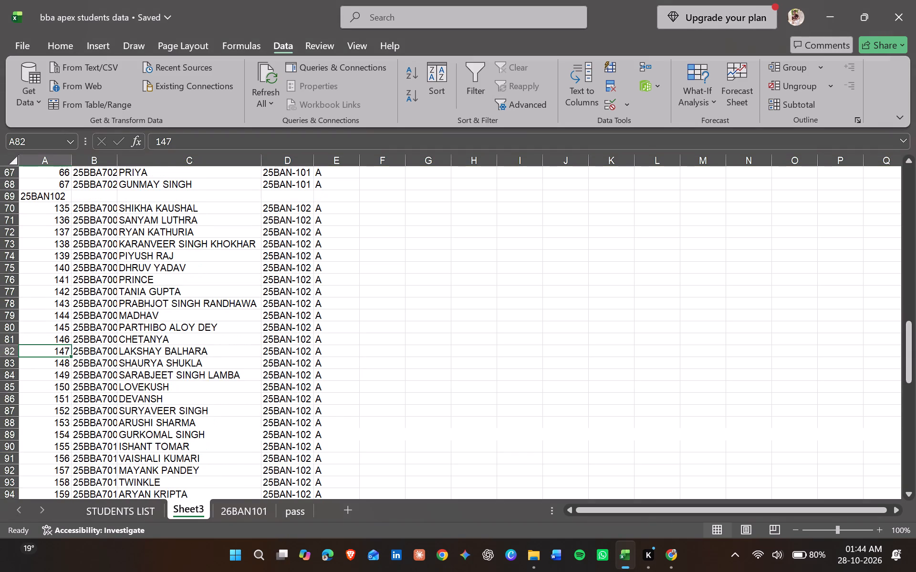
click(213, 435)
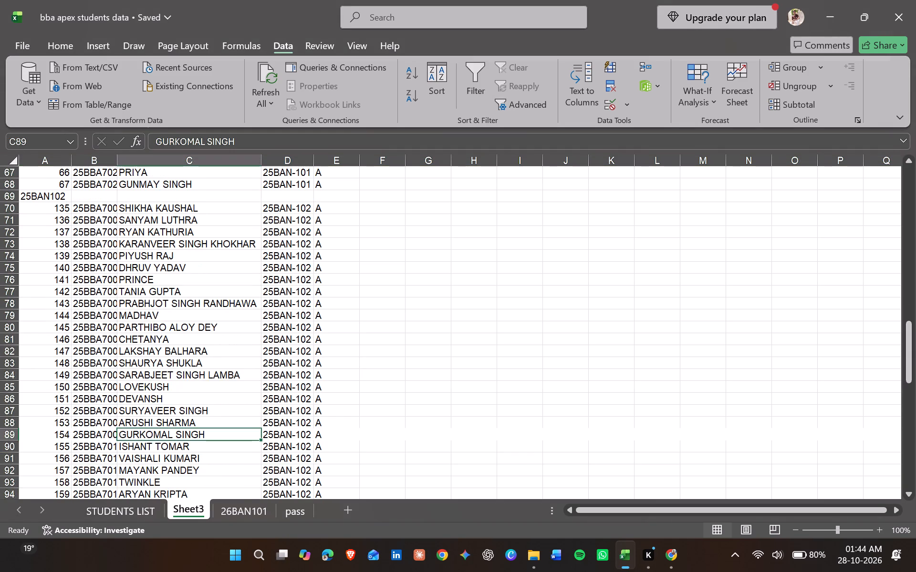
Set row 89 in Sheet3 to no fill.
click(16, 435)
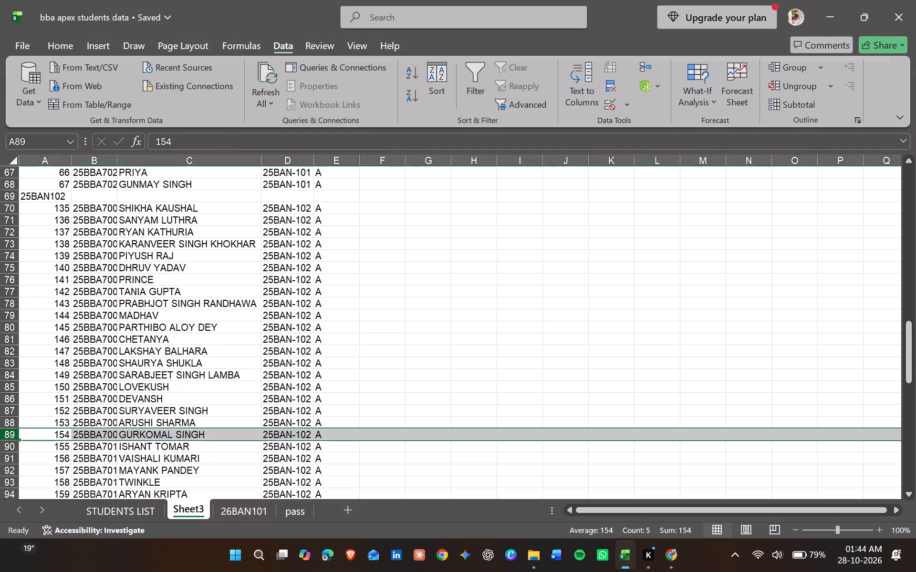
right_click(16, 435)
click(73, 472)
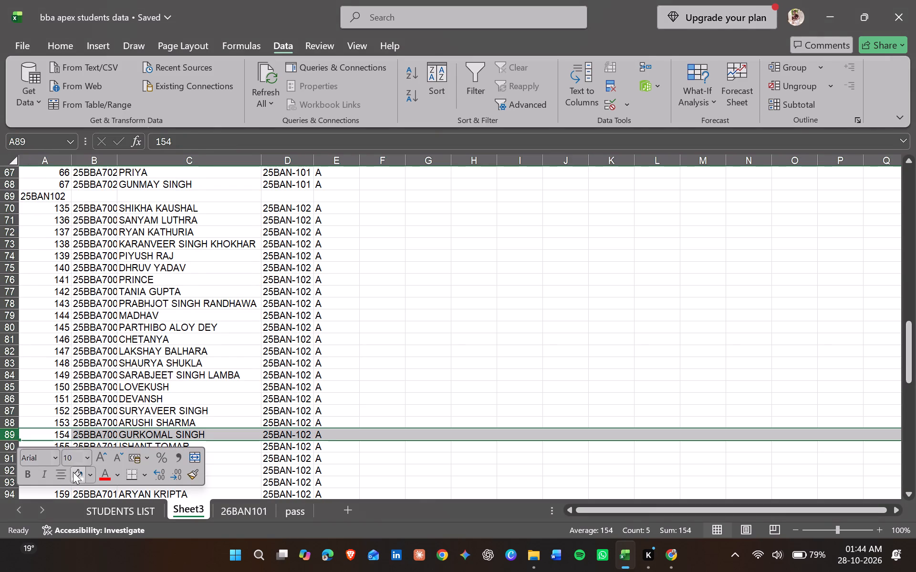
click(74, 472)
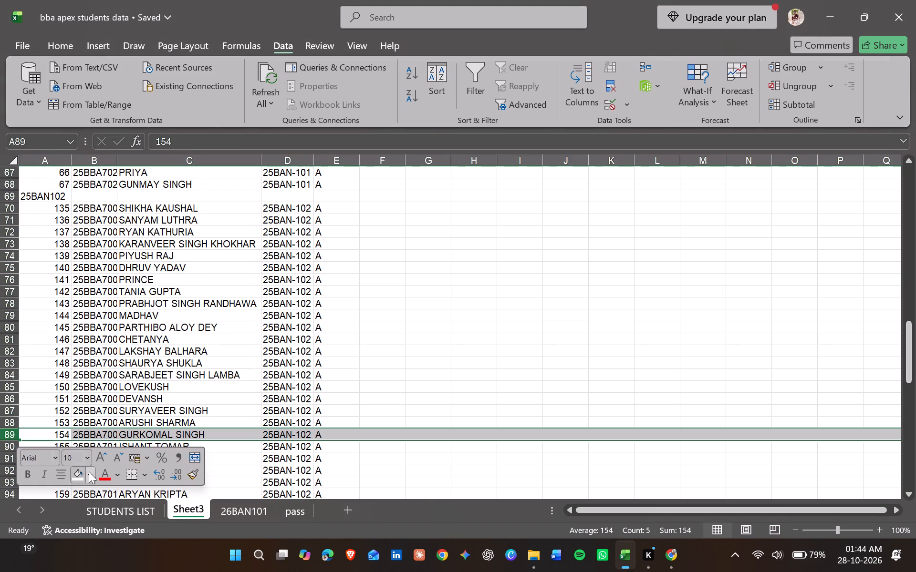
click(89, 471)
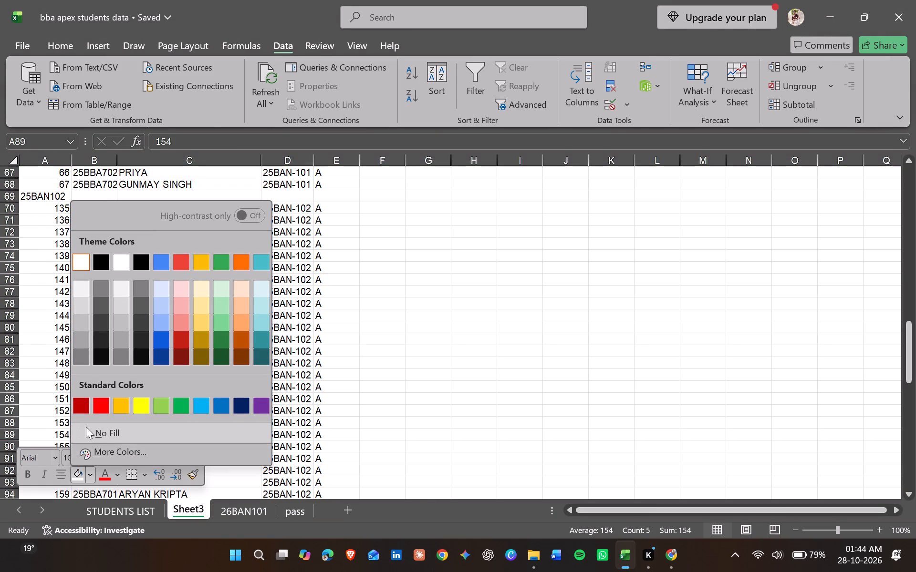
click(86, 427)
click(166, 334)
scroll(218, 340, up, 6)
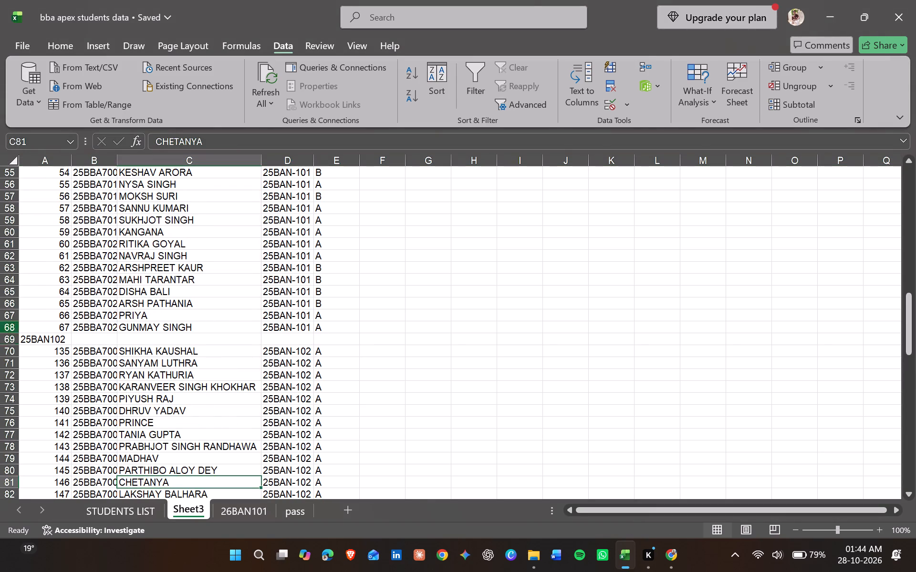
click(15, 338)
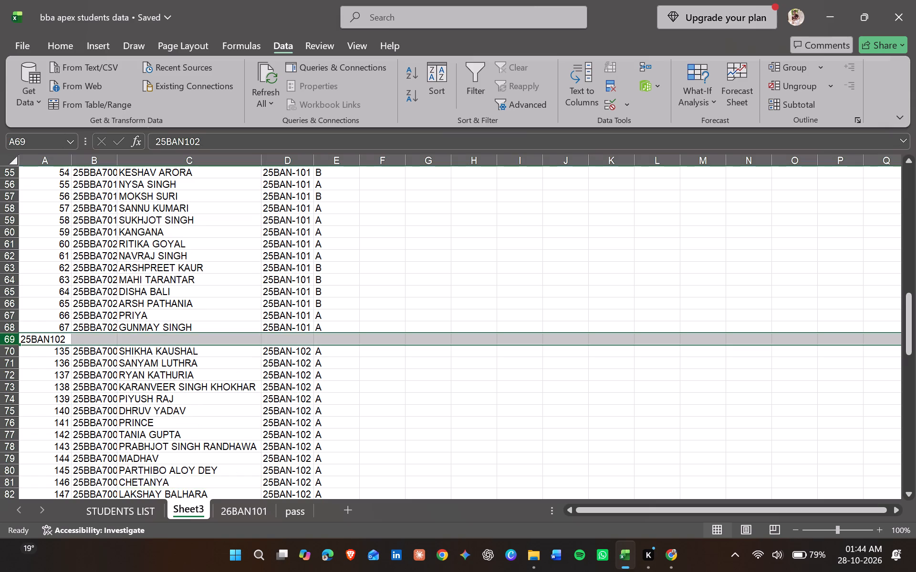
right_click(5, 339)
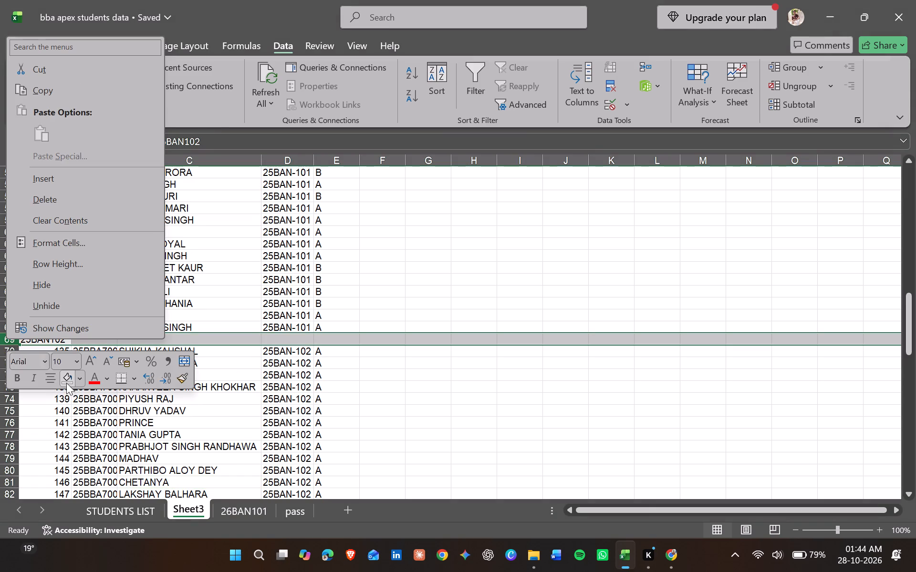
click(65, 381)
click(77, 379)
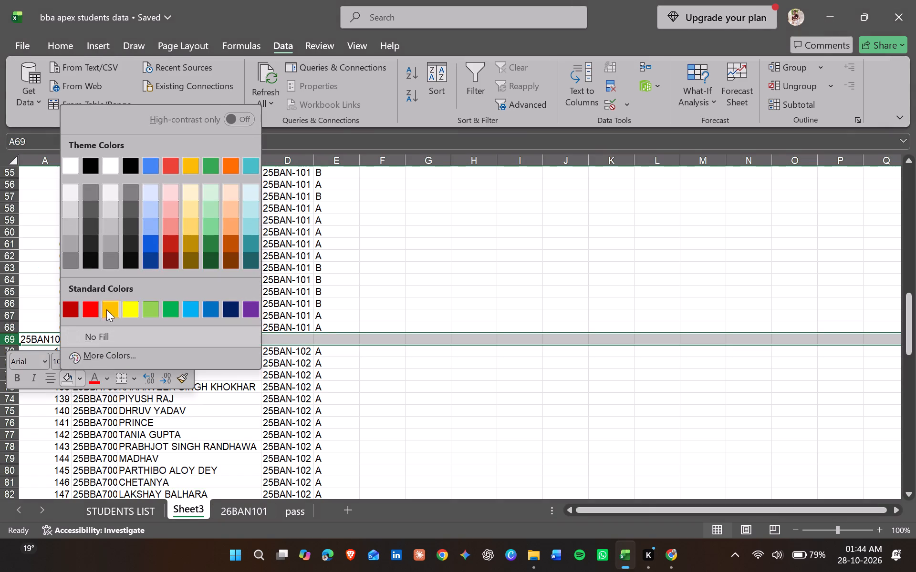
click(195, 311)
click(330, 312)
Fill the 25BAN-101 heading row 1 in Sheet3 with the same light blue colour.
scroll(194, 389, up, 10)
scroll(144, 378, down, 1)
scroll(144, 378, up, 11)
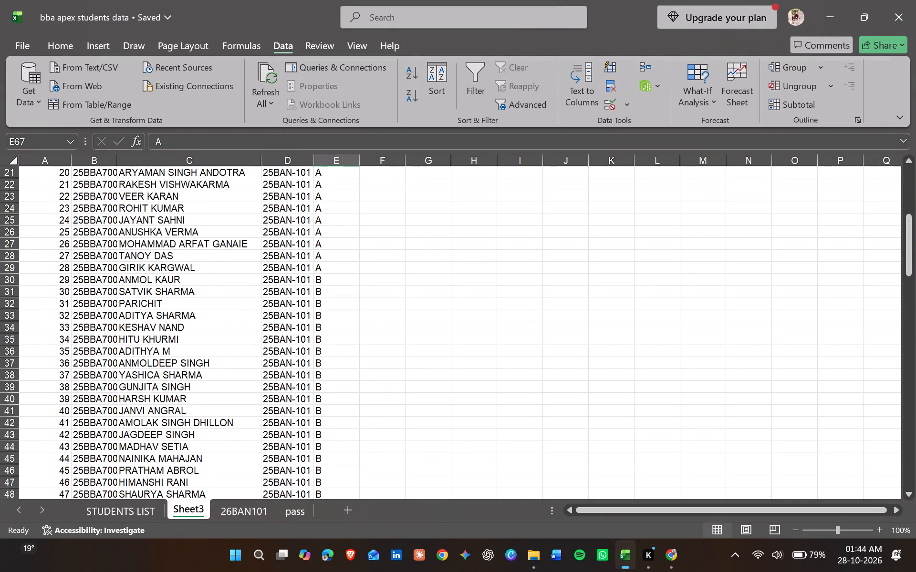
scroll(67, 322, up, 9)
scroll(58, 305, down, 1)
scroll(58, 305, up, 8)
scroll(58, 305, down, 1)
scroll(58, 305, up, 1)
right_click(10, 174)
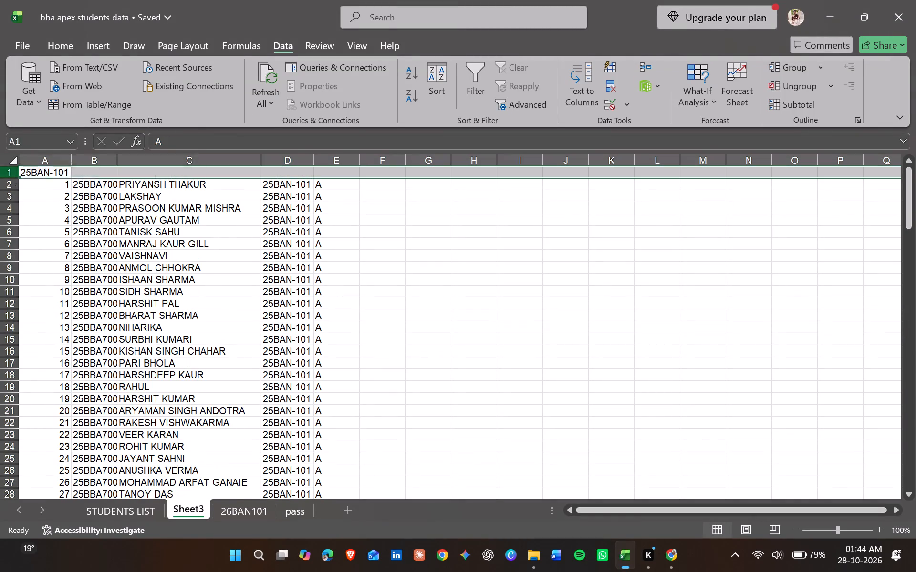
click(75, 158)
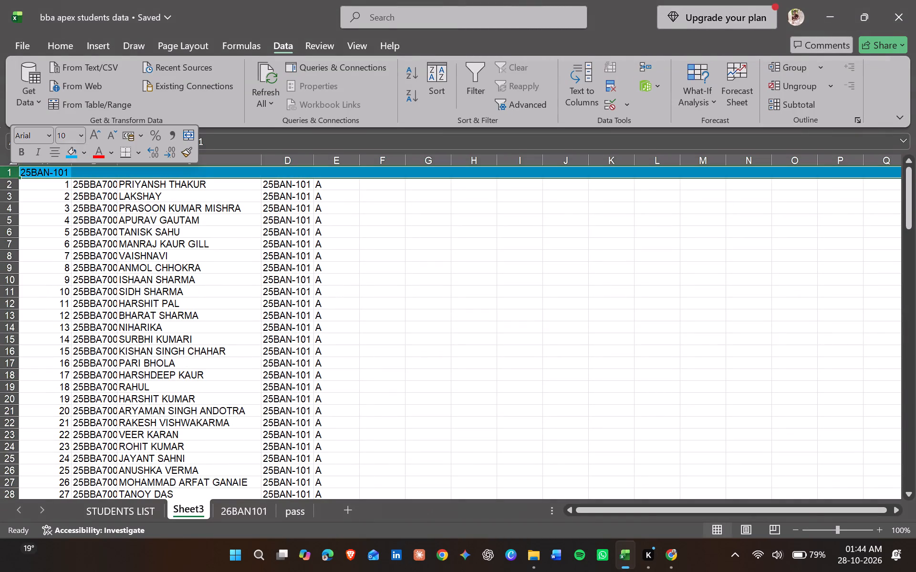
click(320, 229)
Check the coloured group headings and the student rows beneath them throughout Sheet3.
scroll(428, 317, down, 11)
scroll(389, 341, up, 1)
scroll(389, 341, down, 4)
scroll(389, 341, up, 1)
scroll(386, 341, down, 3)
scroll(386, 341, up, 1)
scroll(386, 341, down, 2)
scroll(386, 341, up, 1)
scroll(386, 341, down, 7)
scroll(371, 345, up, 1)
scroll(370, 346, down, 9)
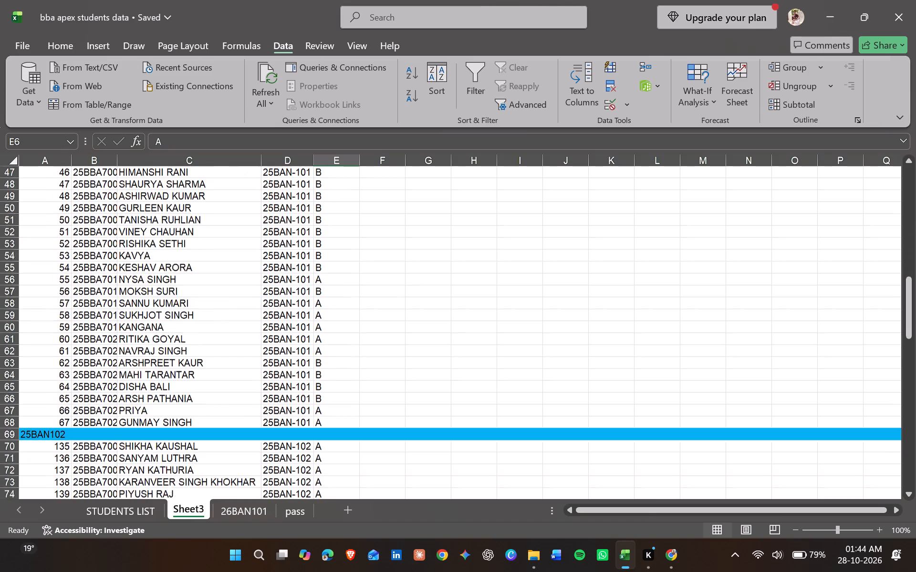
scroll(363, 344, down, 4)
scroll(363, 344, up, 7)
scroll(363, 344, up, 17)
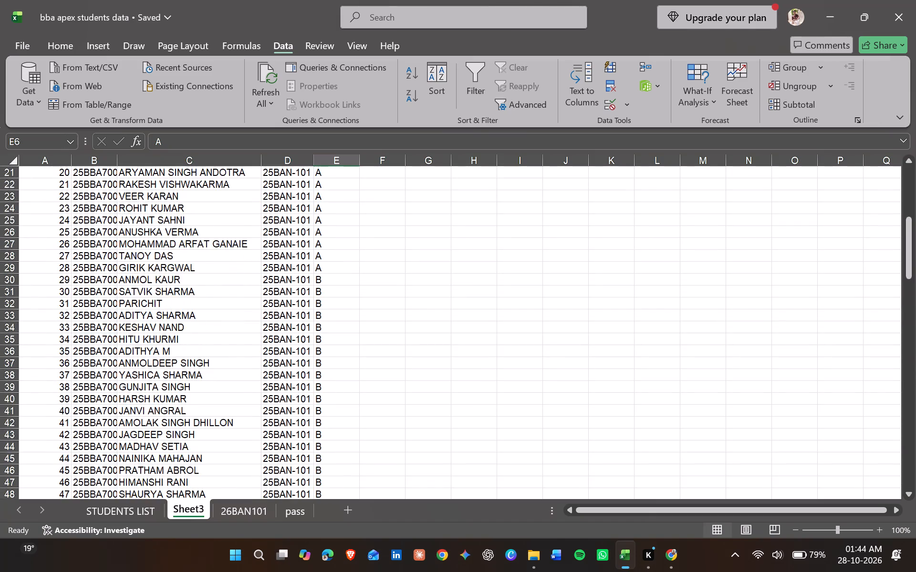
scroll(363, 344, up, 6)
scroll(363, 344, down, 1)
scroll(363, 344, up, 12)
scroll(363, 344, down, 4)
scroll(363, 344, up, 1)
scroll(363, 344, down, 1)
scroll(363, 344, up, 1)
scroll(363, 344, down, 10)
scroll(363, 344, up, 1)
scroll(363, 344, down, 17)
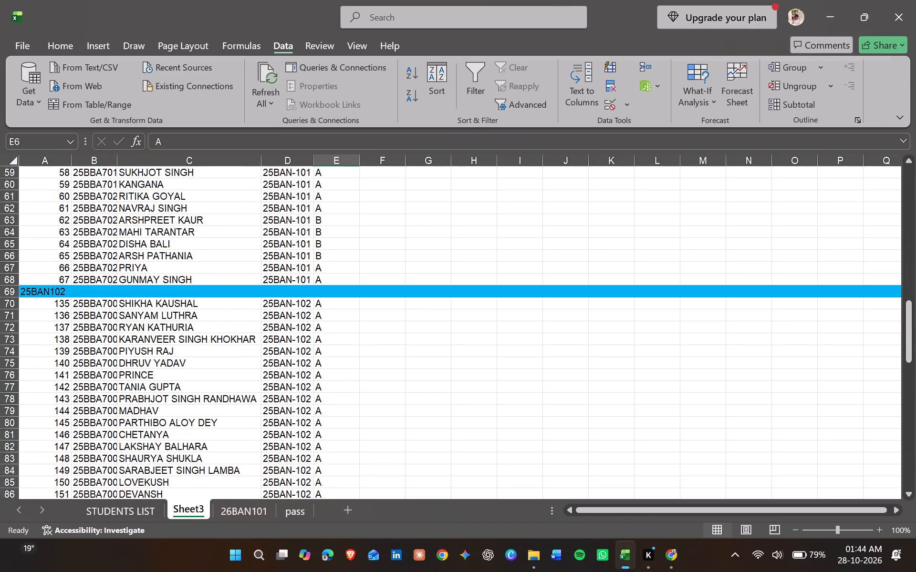
scroll(363, 344, down, 5)
scroll(363, 344, up, 1)
scroll(363, 344, down, 19)
scroll(363, 344, down, 9)
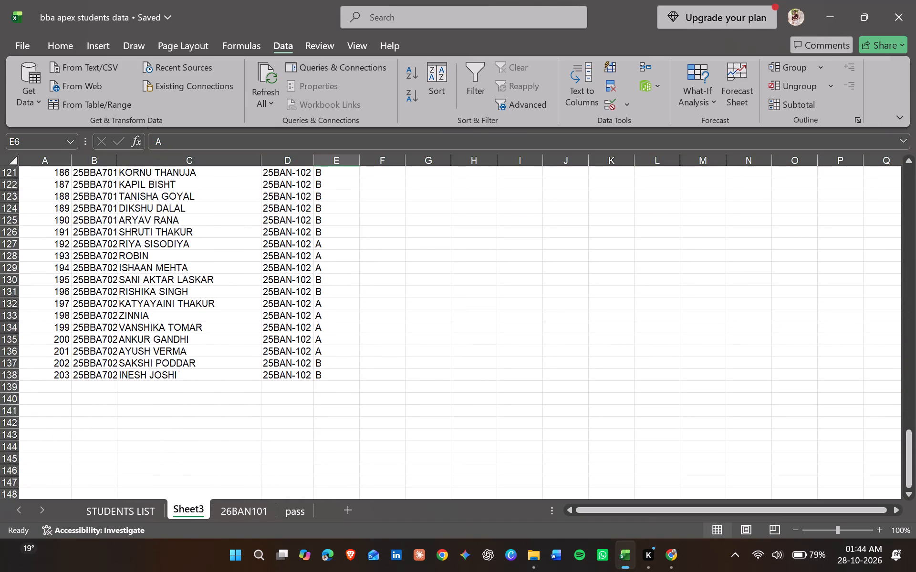
scroll(363, 344, down, 2)
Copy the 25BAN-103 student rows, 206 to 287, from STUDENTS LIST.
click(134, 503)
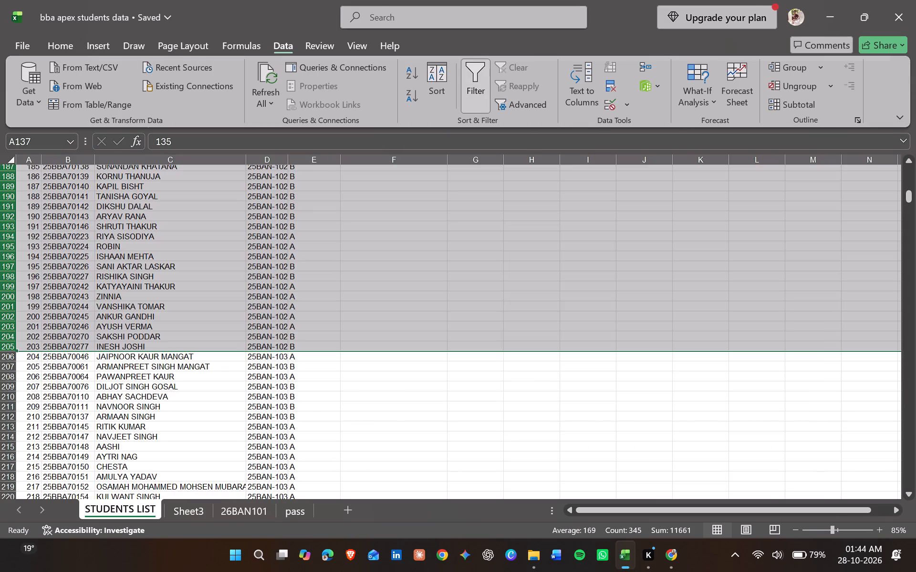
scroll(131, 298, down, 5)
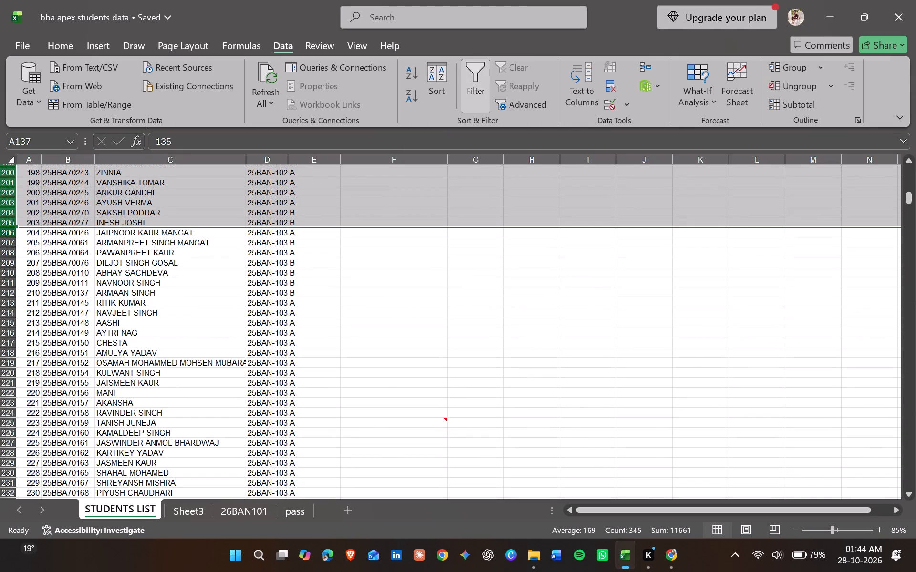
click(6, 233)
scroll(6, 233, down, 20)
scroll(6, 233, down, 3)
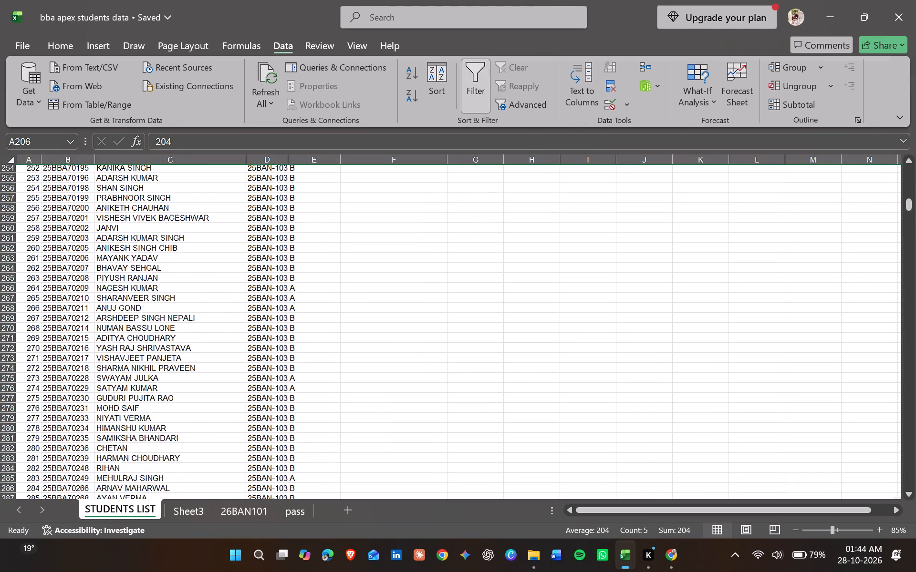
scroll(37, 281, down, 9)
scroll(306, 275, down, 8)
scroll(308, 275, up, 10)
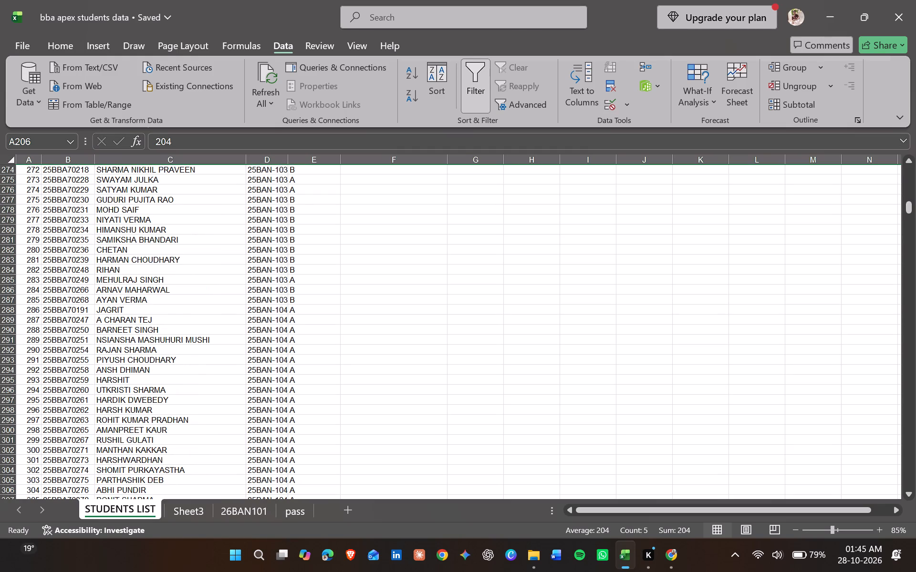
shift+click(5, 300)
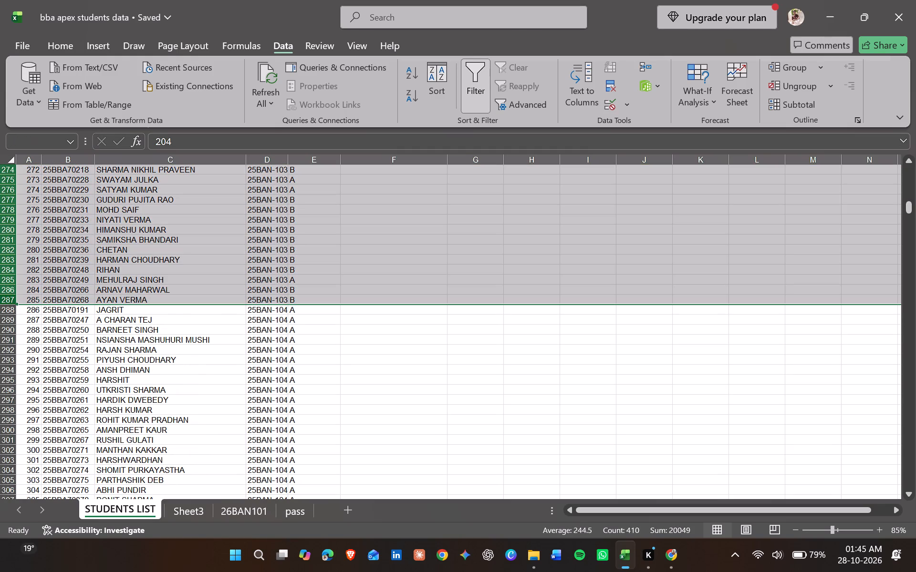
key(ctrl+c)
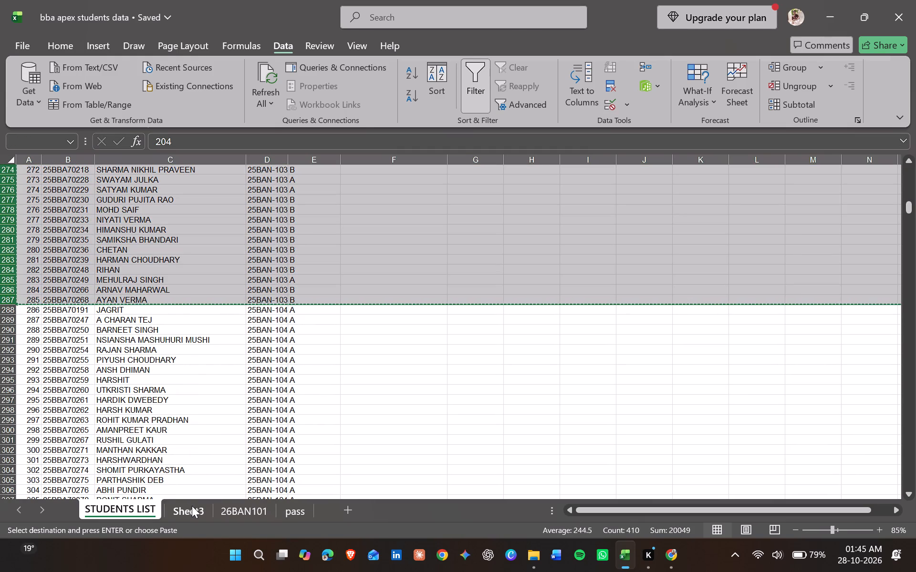
Enter the group heading 25BAN-103 in cell A139 of Sheet3, directly below the last 25BAN-102 student.
click(192, 506)
click(13, 330)
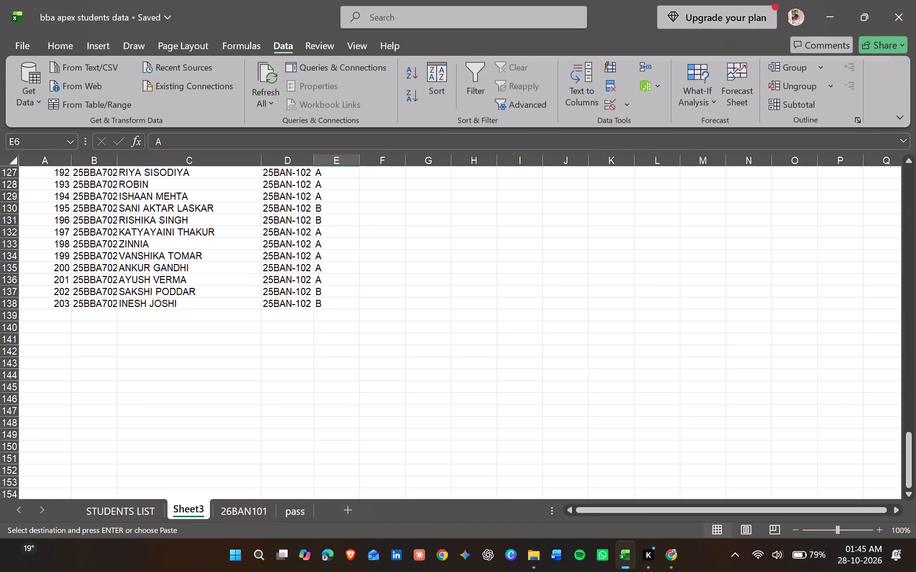
click(33, 317)
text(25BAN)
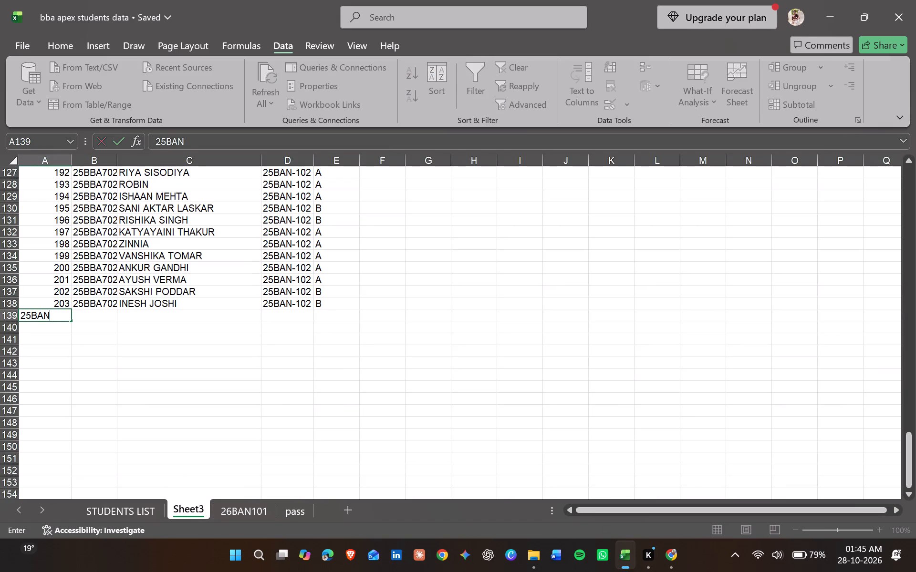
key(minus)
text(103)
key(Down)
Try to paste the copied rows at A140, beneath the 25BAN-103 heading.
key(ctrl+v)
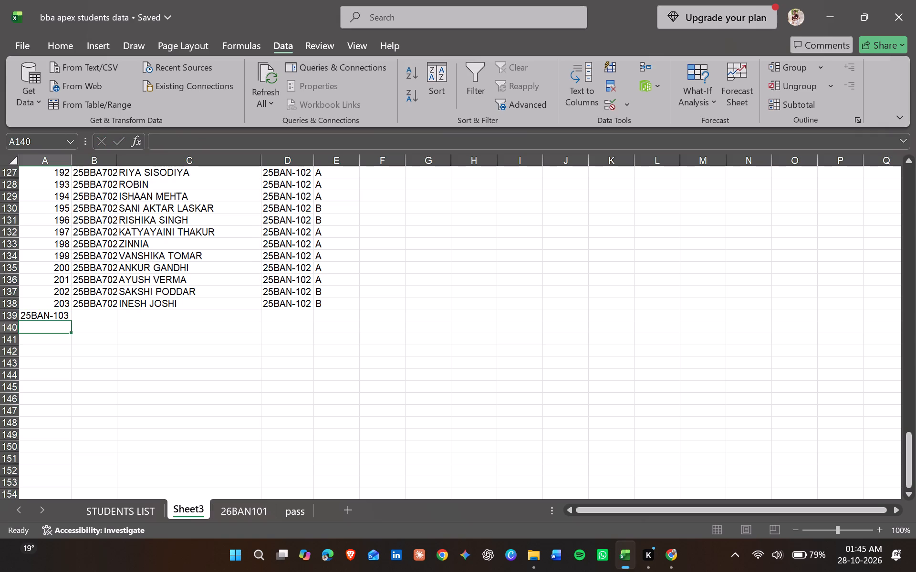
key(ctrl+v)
Copy the 25BAN-103 student rows, 206 to 287, from STUDENTS LIST and paste them into Sheet3 starting at row 140.
click(125, 512)
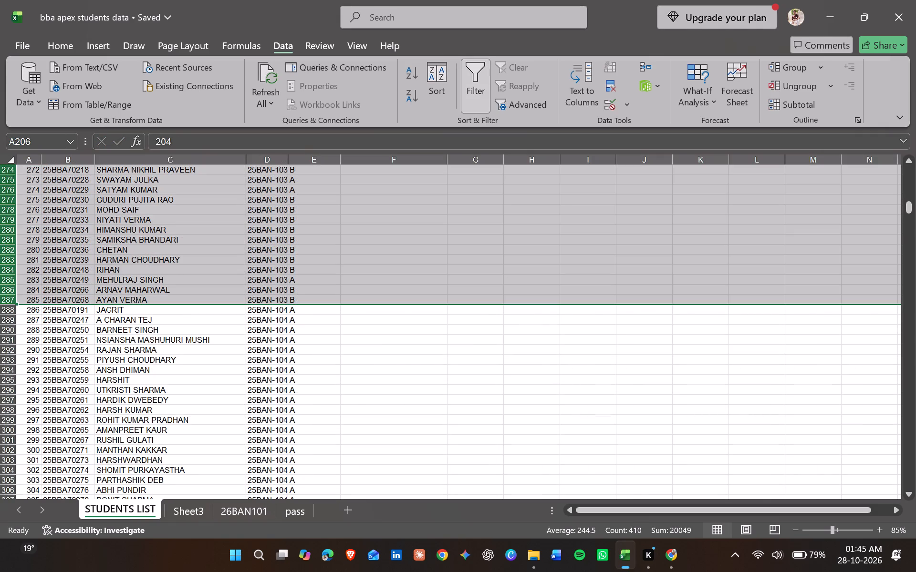
click(96, 262)
scroll(58, 289, up, 3)
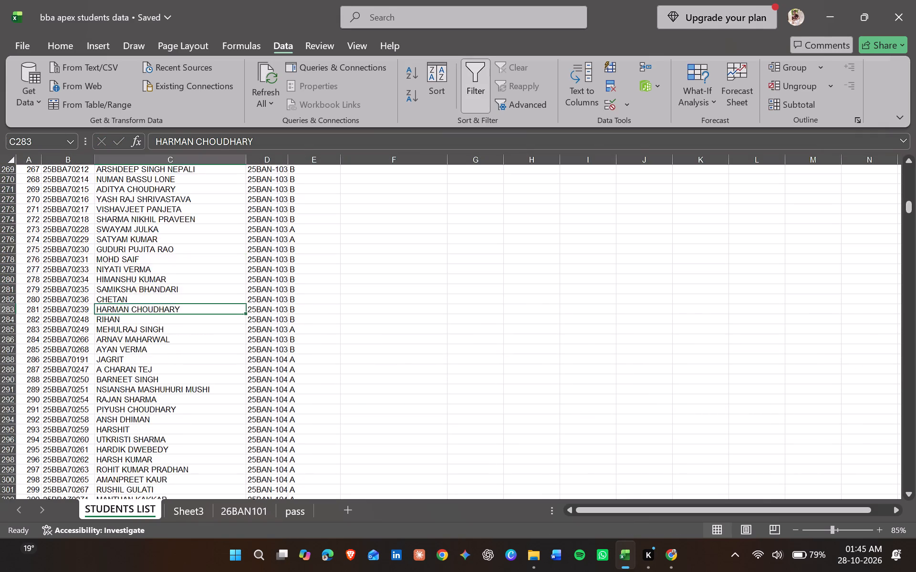
scroll(58, 289, up, 5)
scroll(58, 289, down, 1)
scroll(58, 289, up, 20)
scroll(58, 289, up, 5)
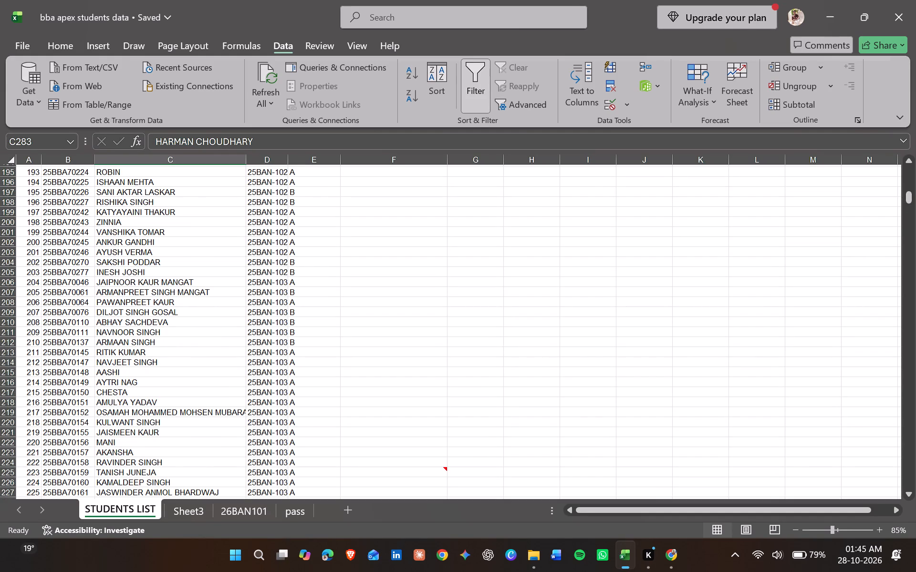
click(3, 279)
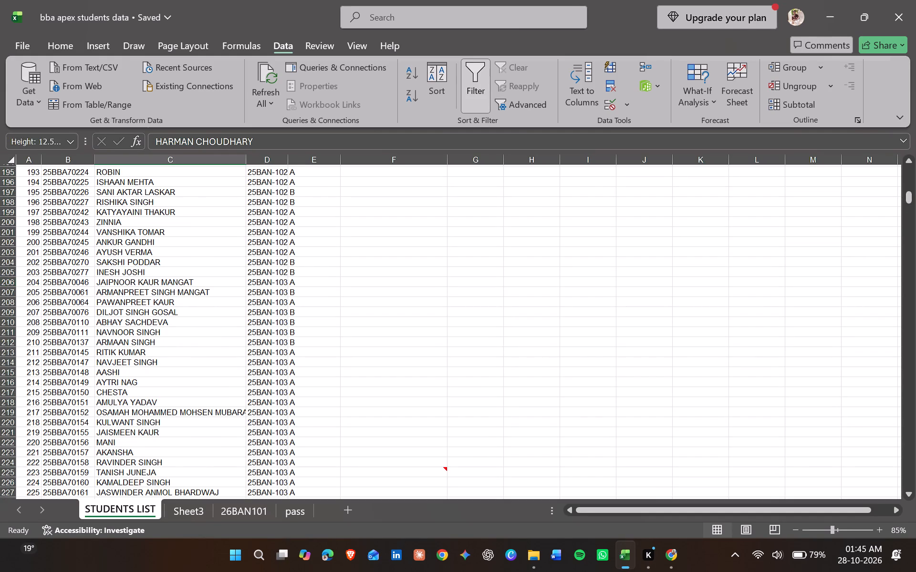
click(6, 283)
scroll(147, 358, down, 15)
scroll(150, 362, up, 1)
scroll(150, 362, down, 5)
scroll(150, 362, up, 2)
scroll(150, 363, down, 4)
scroll(213, 347, down, 8)
scroll(306, 414, down, 1)
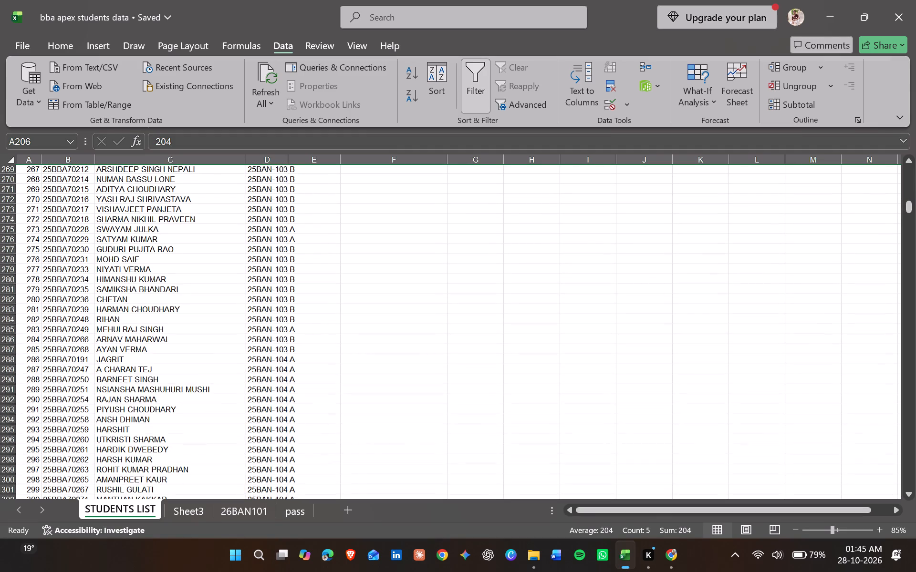
shift+click(6, 350)
key(ctrl+c)
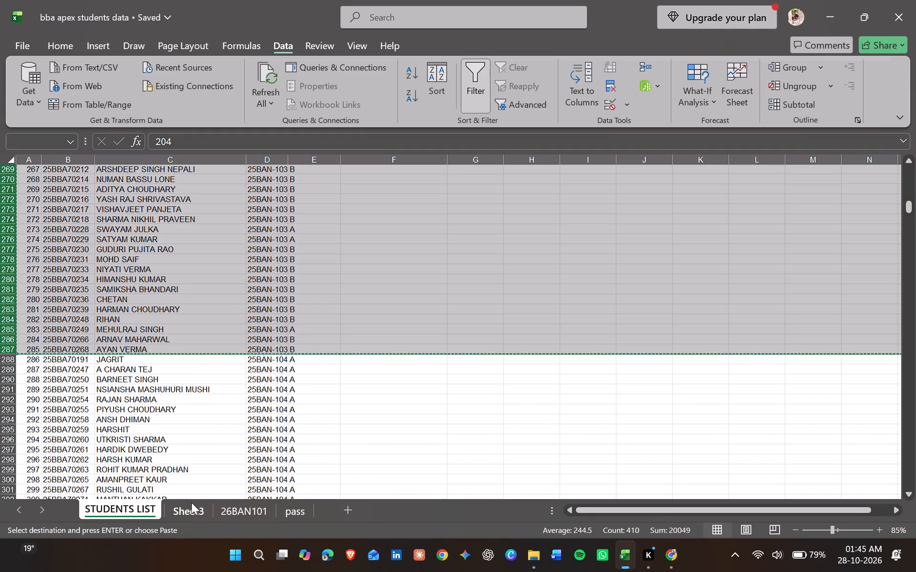
click(191, 504)
key(ctrl+v)
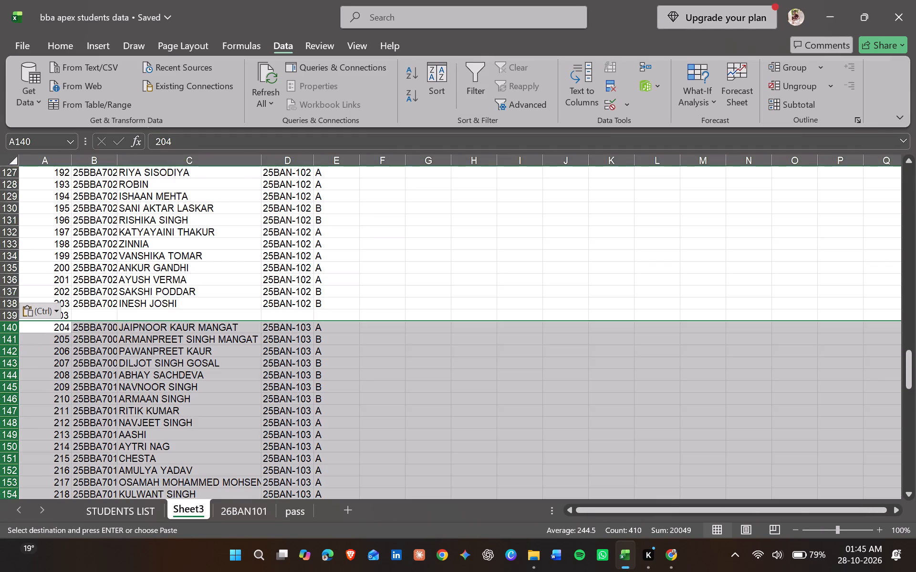
Check the pasted 25BAN-103 student rows in Sheet3 through to the end of the group.
click(398, 309)
scroll(357, 348, down, 9)
scroll(327, 383, down, 6)
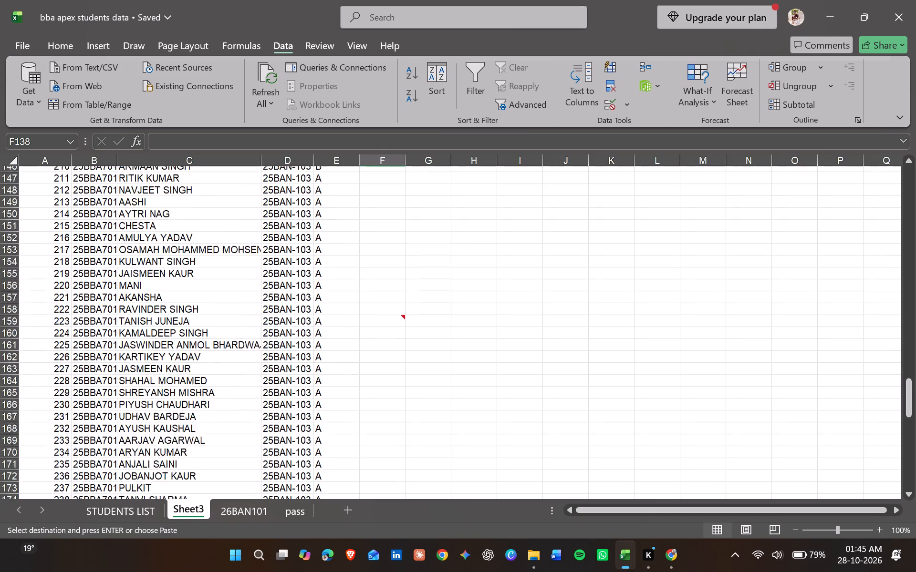
scroll(327, 383, down, 14)
scroll(327, 383, down, 8)
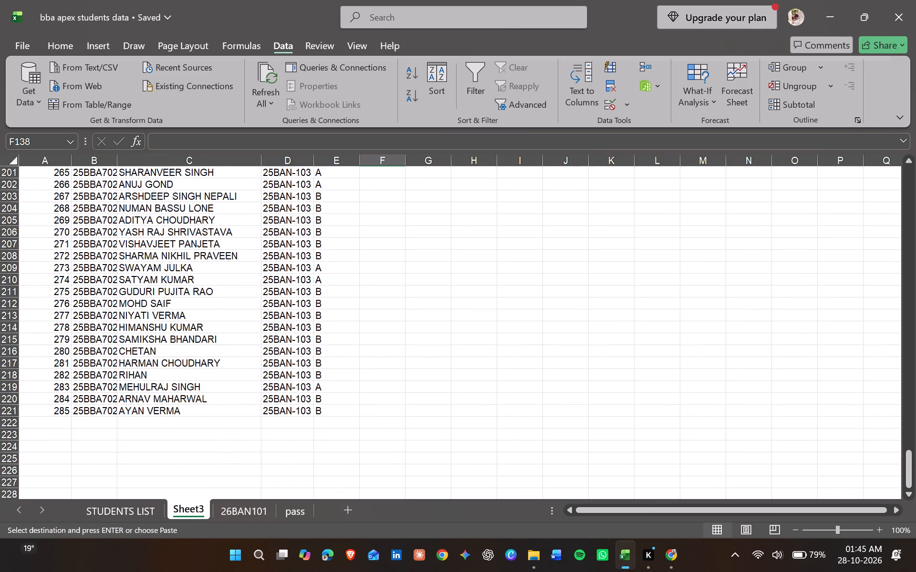
scroll(327, 383, up, 5)
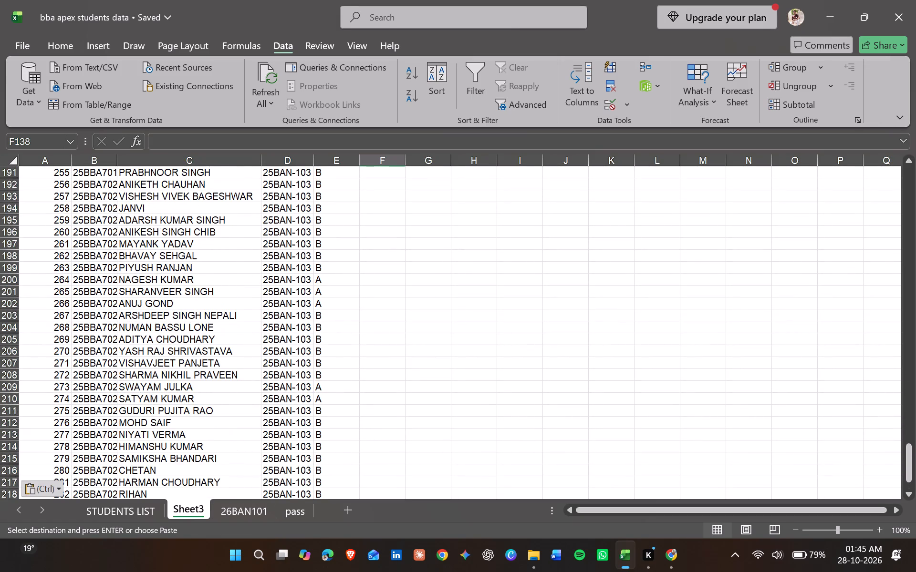
Autofit column B in Sheet3 to show the full student ID numbers.
double_click(114, 156)
scroll(381, 276, down, 8)
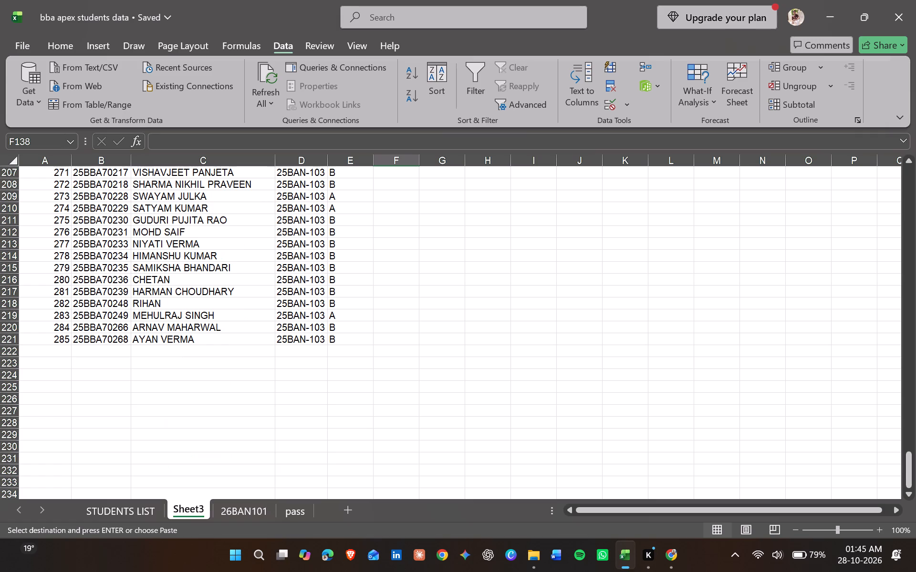
Look through the student groups in STUDENTS LIST to locate the range of 25BAN-104 rows.
click(135, 504)
scroll(275, 327, down, 4)
click(329, 274)
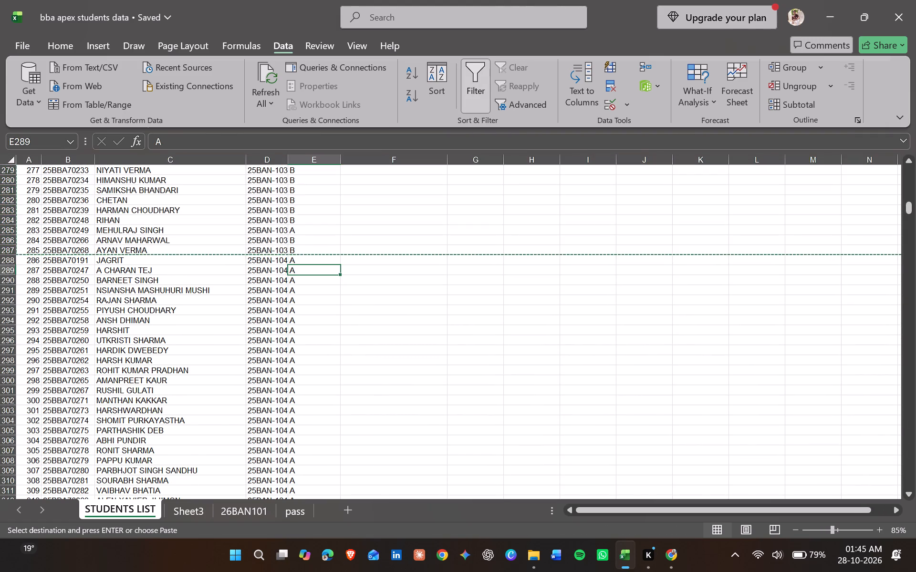
click(12, 262)
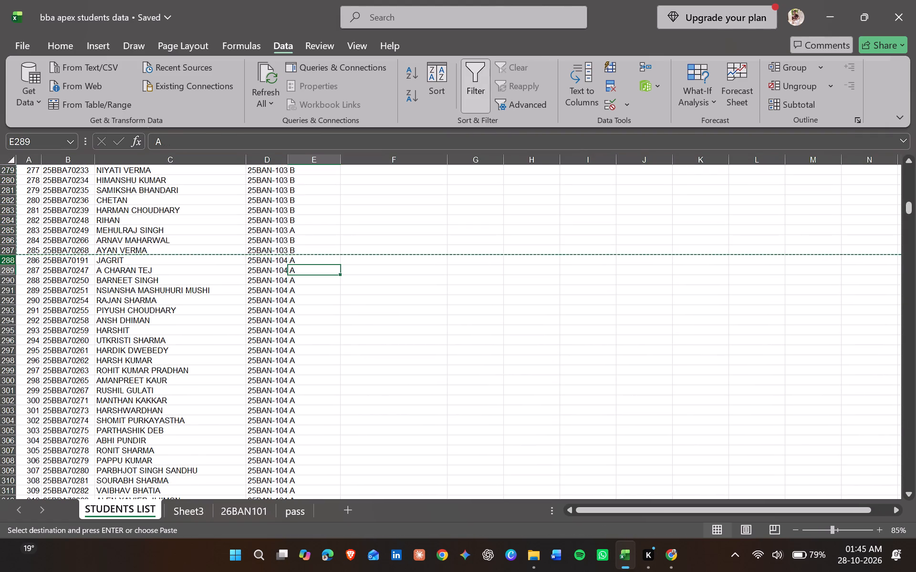
double_click(356, 275)
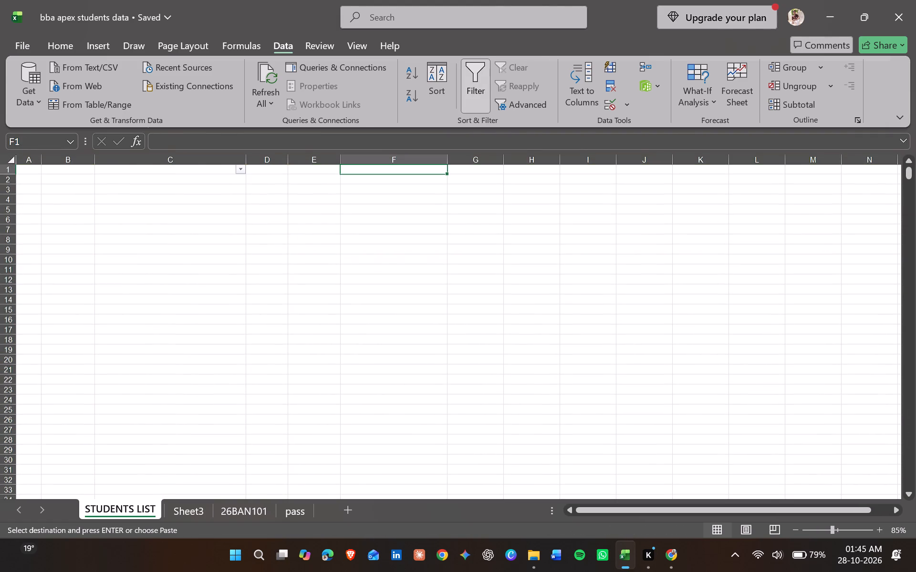
scroll(283, 267, down, 20)
scroll(283, 267, down, 8)
scroll(276, 349, up, 1)
scroll(276, 351, down, 6)
scroll(281, 379, up, 1)
scroll(281, 379, down, 4)
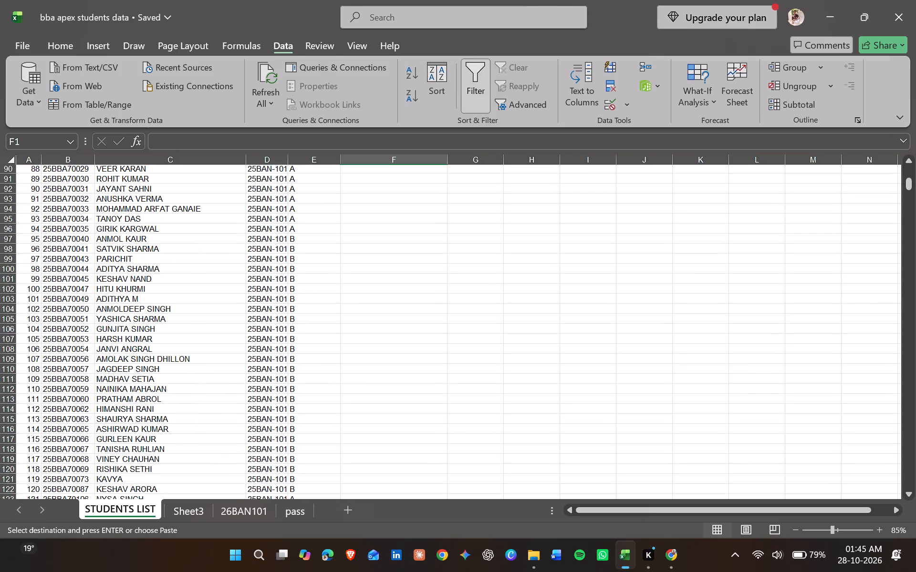
scroll(281, 383, up, 19)
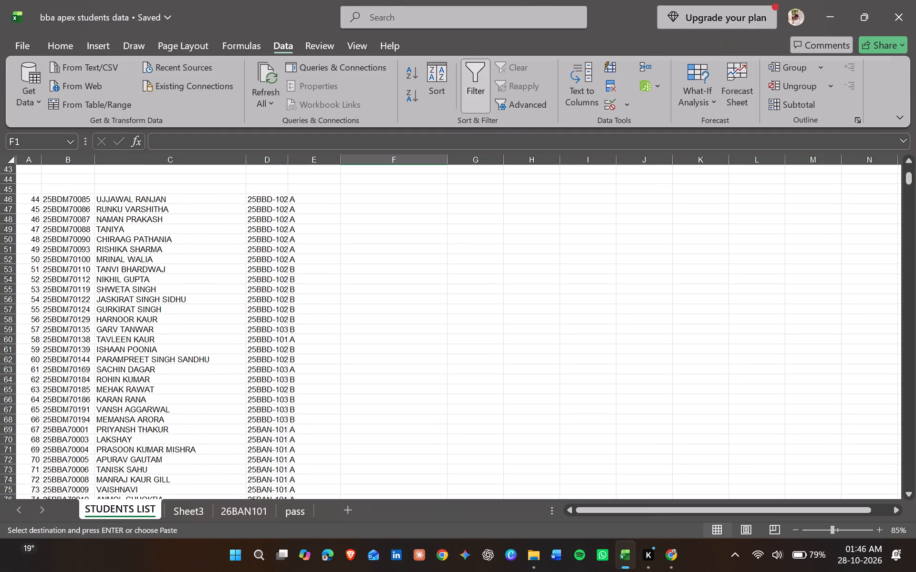
scroll(279, 371, up, 2)
scroll(279, 371, down, 6)
scroll(279, 371, up, 1)
scroll(279, 371, down, 12)
scroll(279, 371, down, 13)
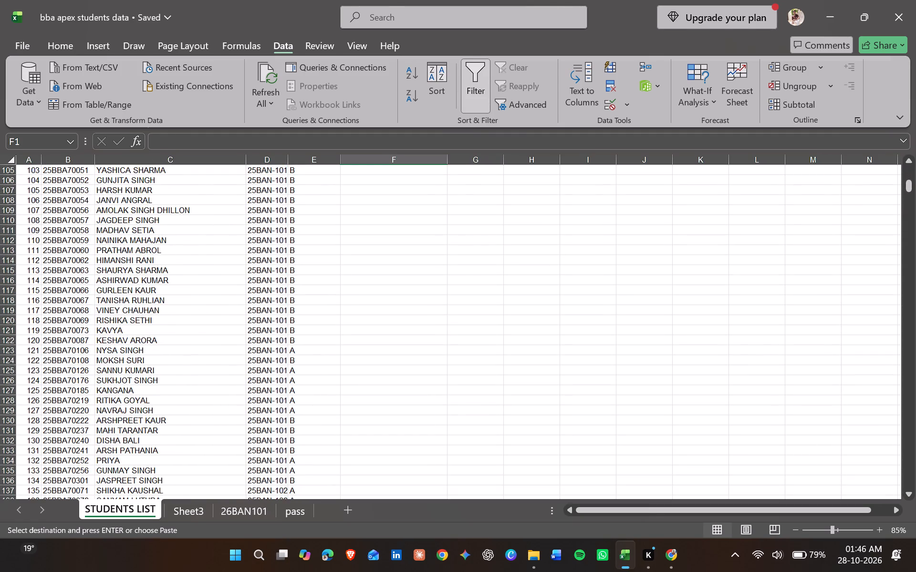
scroll(279, 371, down, 2)
scroll(279, 371, up, 1)
scroll(279, 371, down, 6)
scroll(279, 371, up, 3)
scroll(279, 371, down, 20)
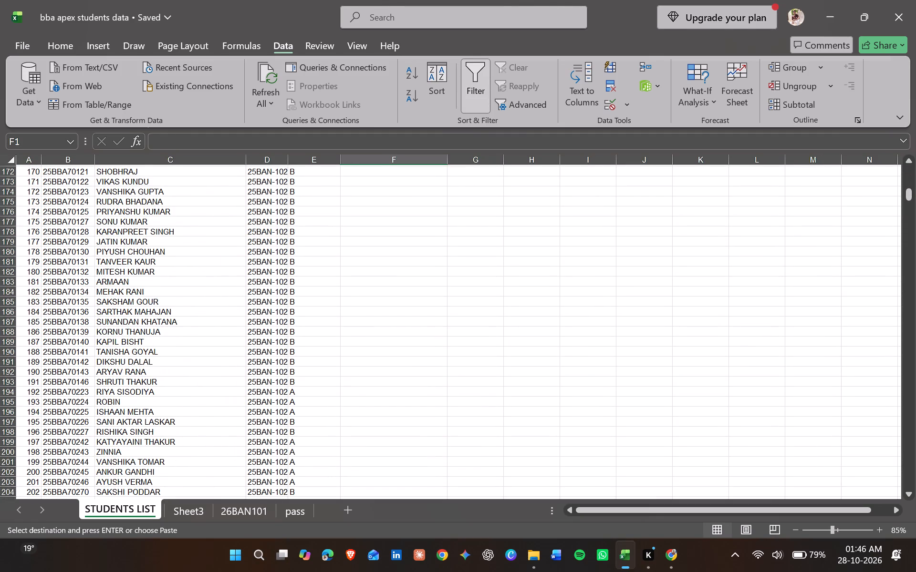
scroll(276, 378, down, 14)
scroll(269, 395, up, 1)
scroll(269, 395, down, 17)
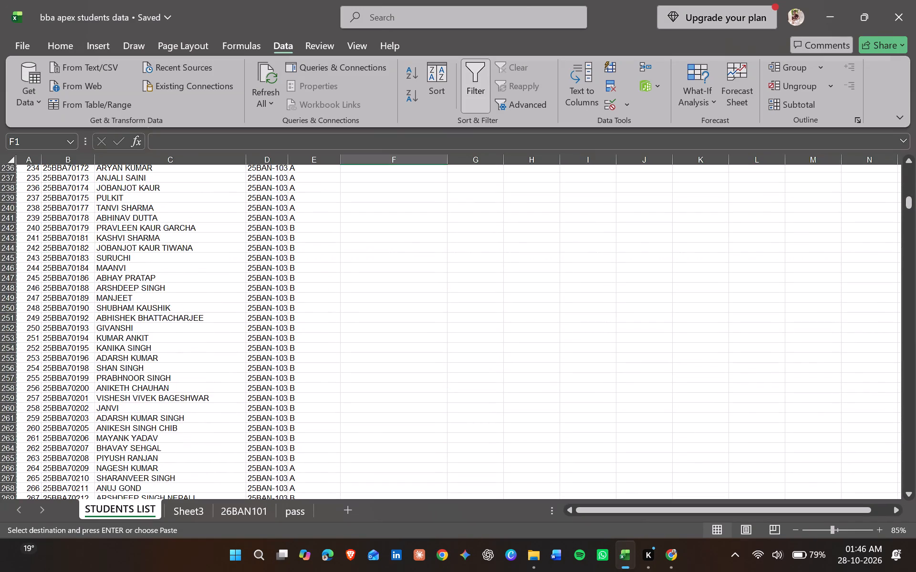
scroll(269, 395, down, 8)
scroll(269, 395, up, 16)
scroll(269, 395, up, 9)
scroll(389, 302, up, 9)
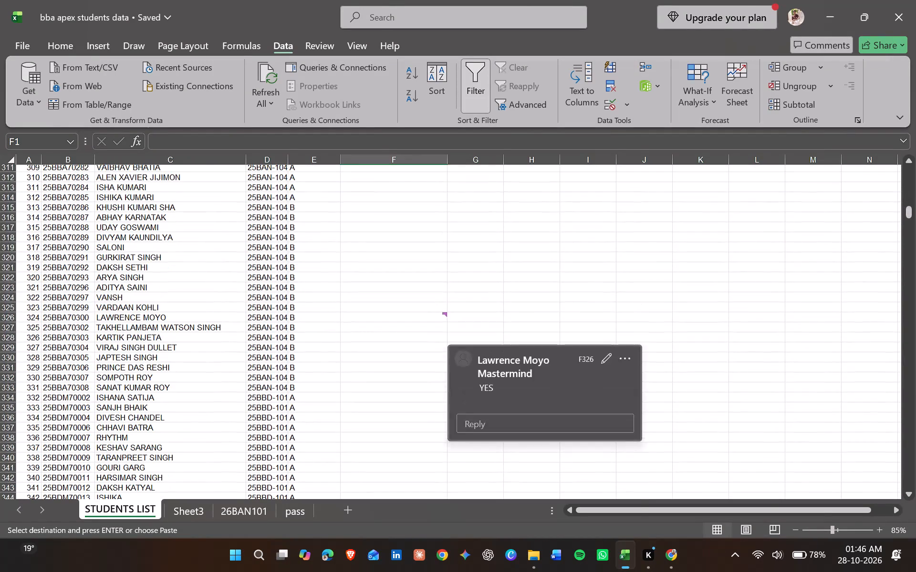
scroll(389, 299, up, 11)
scroll(347, 316, up, 1)
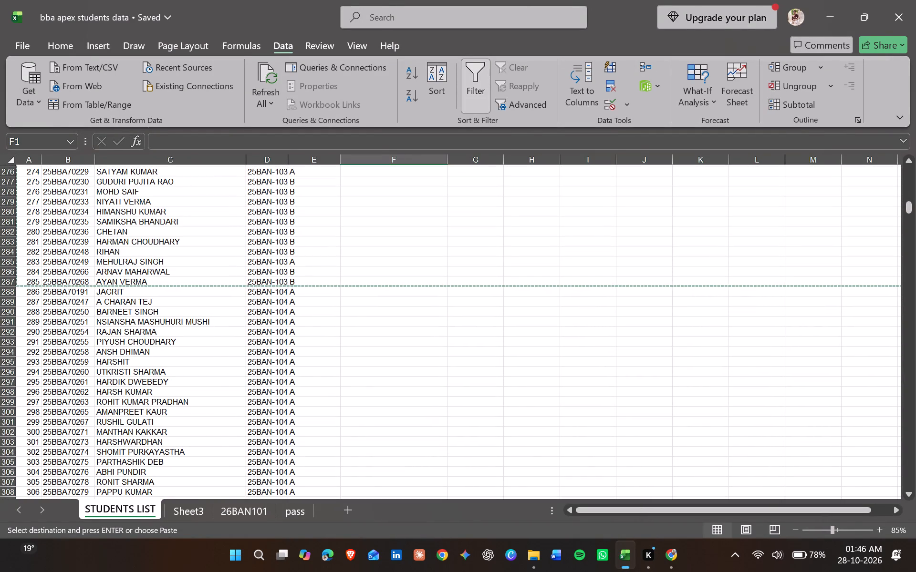
Copy the 25BAN-104 student rows, 288 to 333, from STUDENTS LIST and paste them into Sheet3 starting at row 223.
click(351, 289)
click(329, 296)
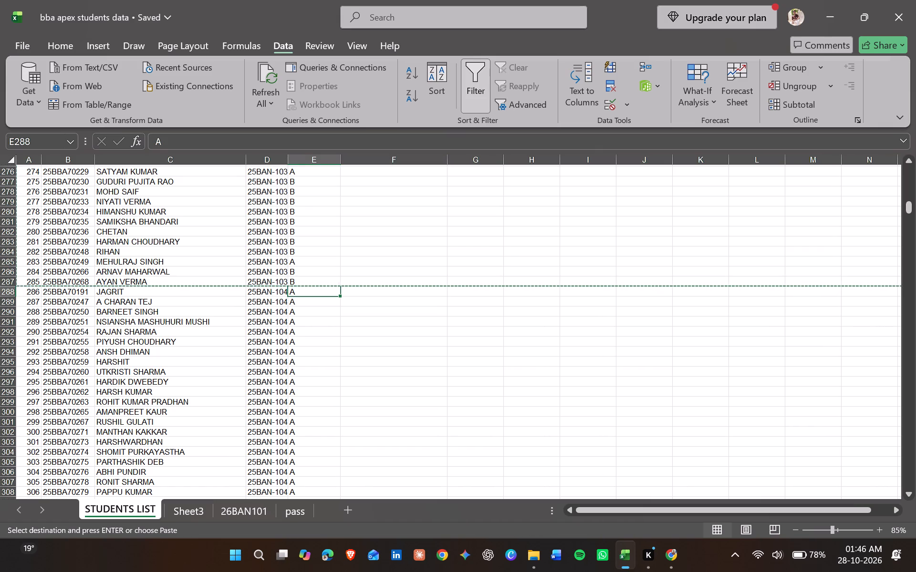
click(9, 291)
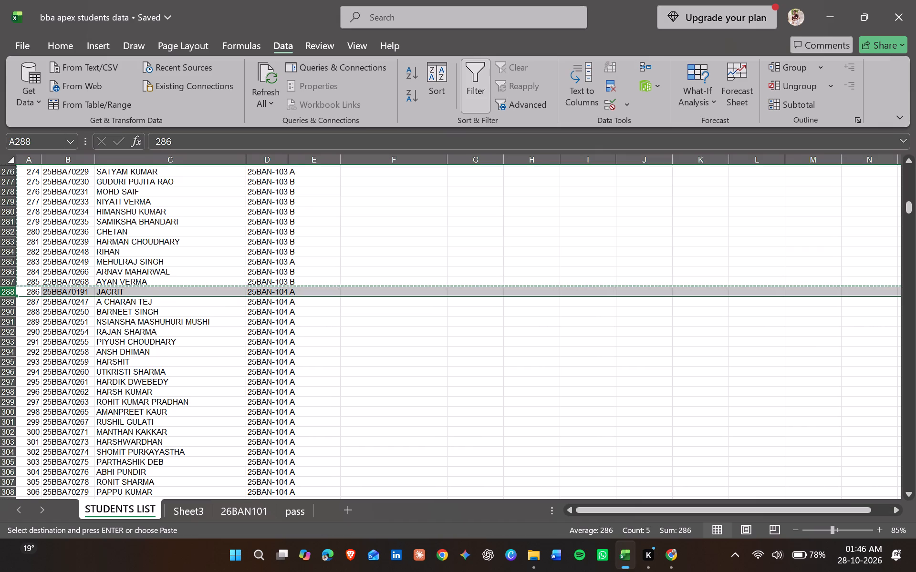
scroll(204, 336, down, 13)
scroll(207, 342, up, 1)
scroll(207, 342, down, 11)
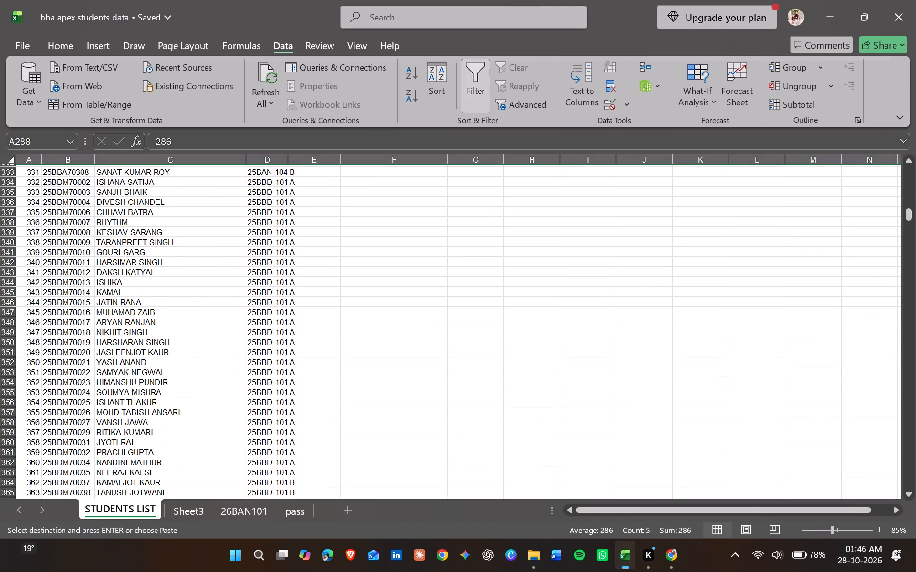
scroll(207, 348, up, 3)
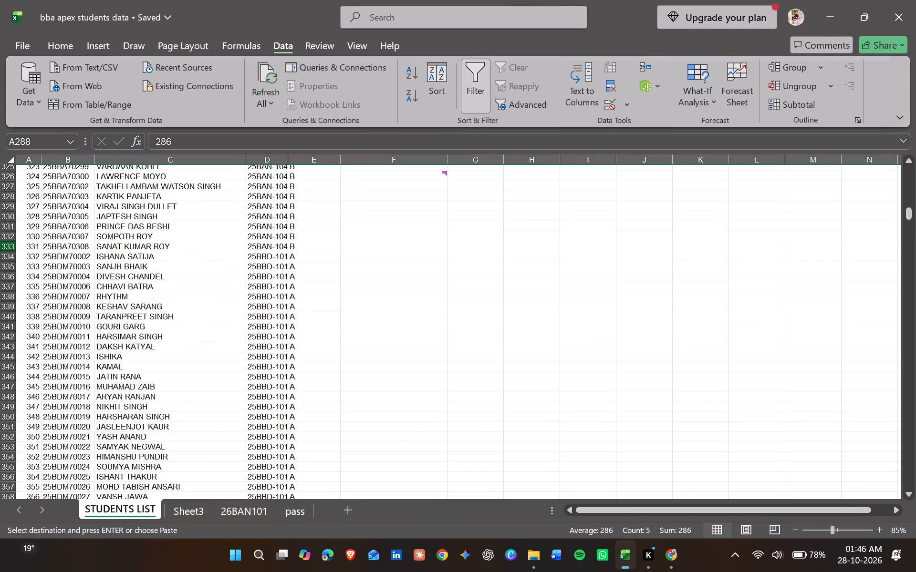
shift+click(9, 247)
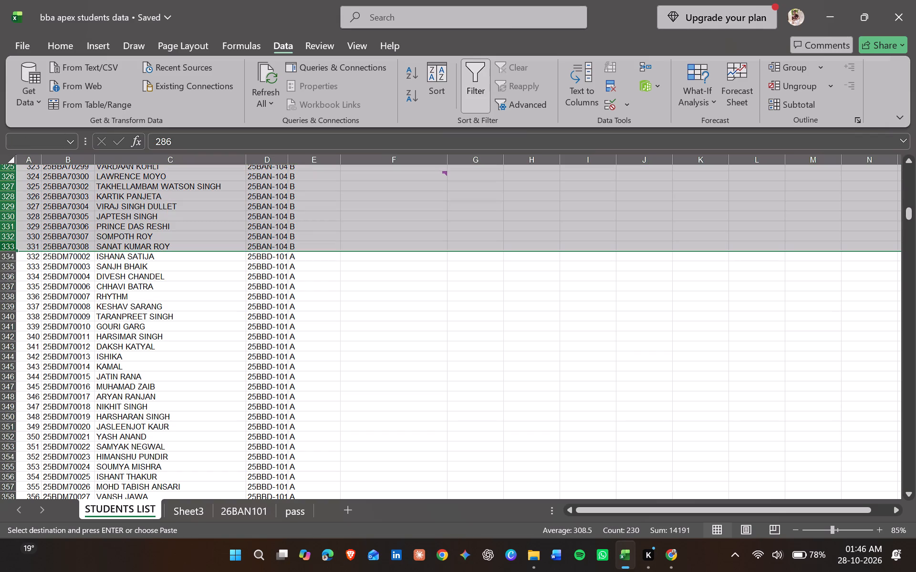
key(ctrl+c)
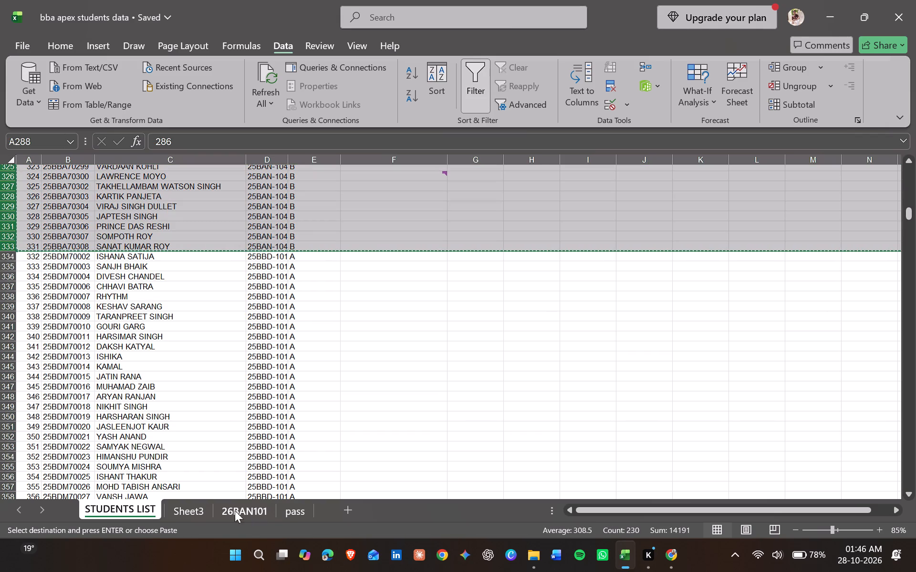
click(196, 510)
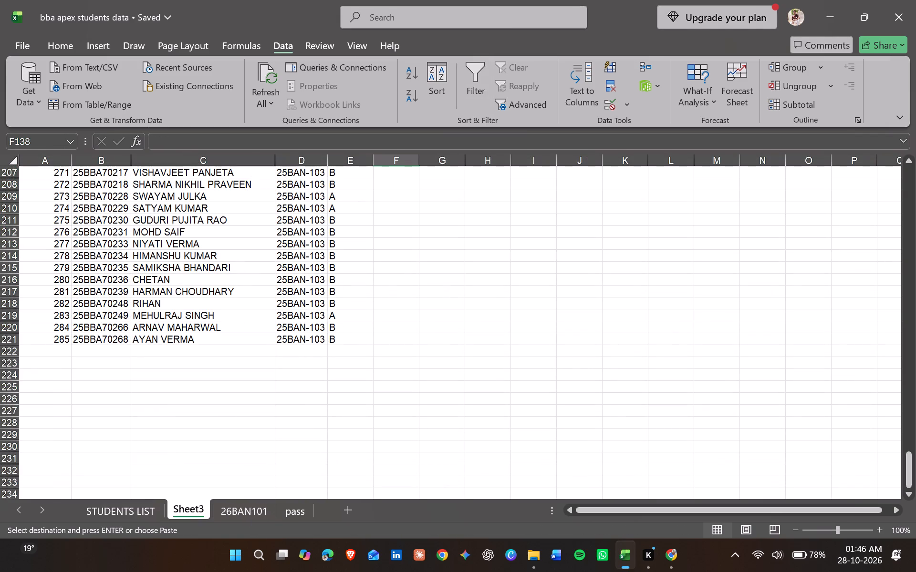
click(33, 362)
key(ctrl+v)
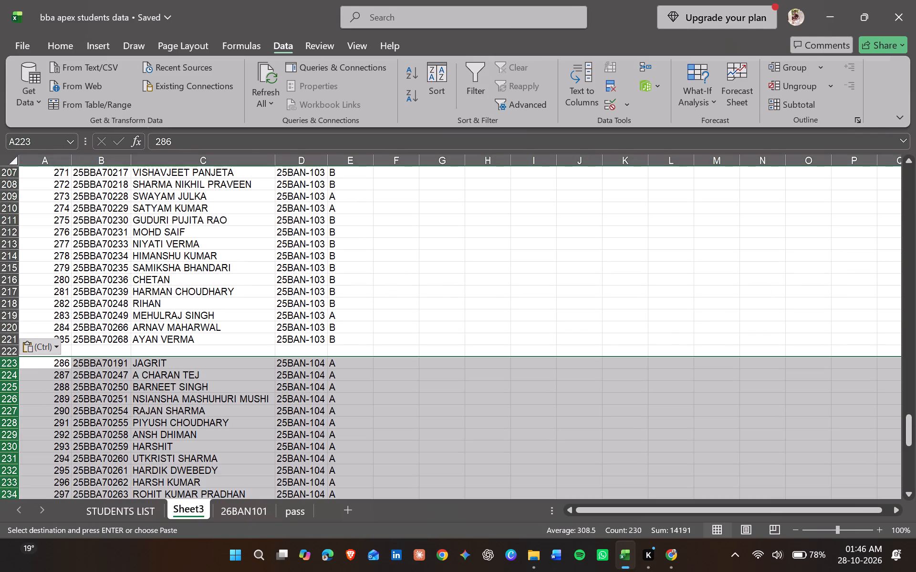
Enter the heading 25BAN-104 in cell A222 of Sheet3 and fill row 222 with light blue.
click(78, 348)
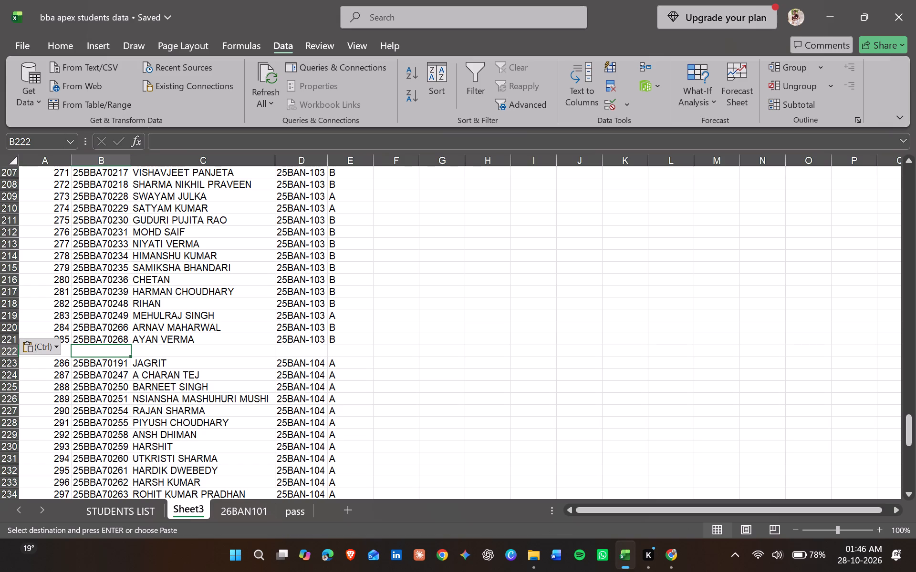
key(Left)
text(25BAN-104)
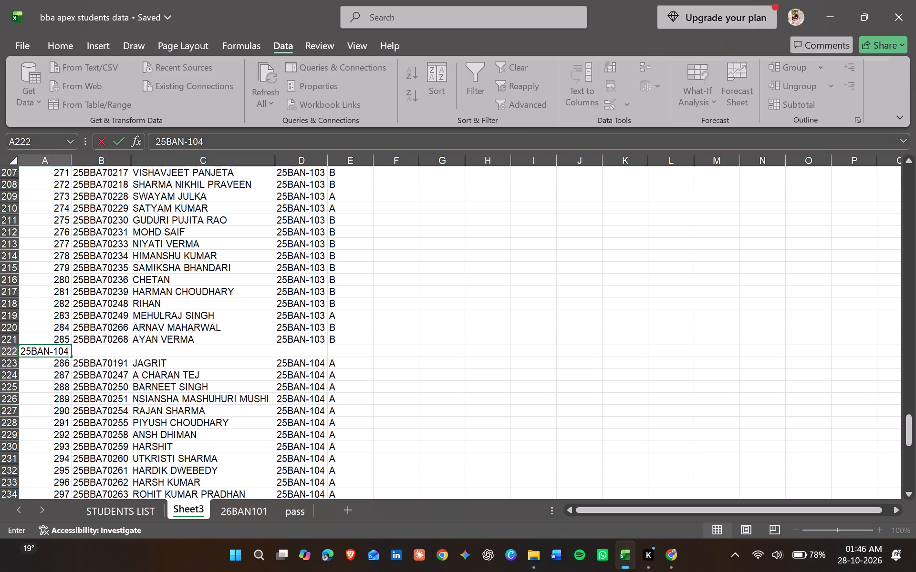
click(14, 352)
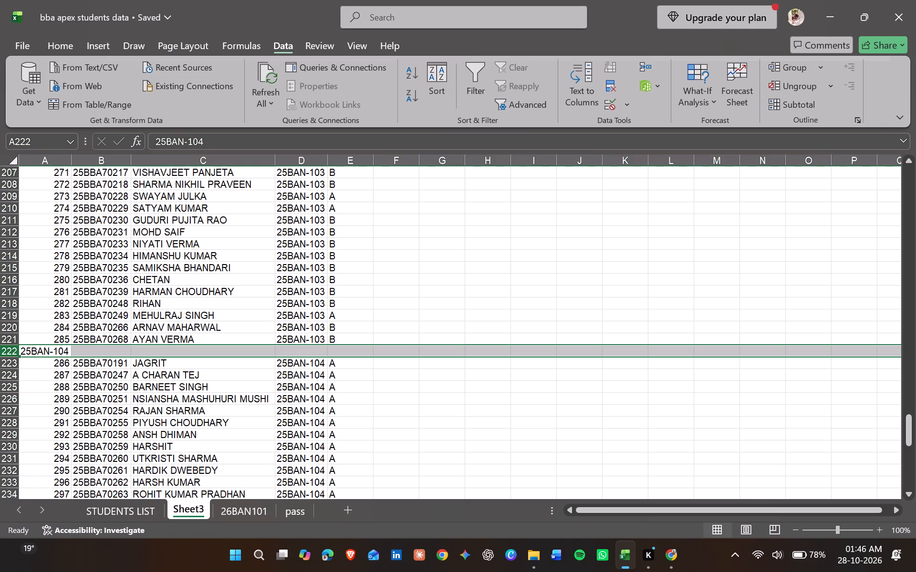
right_click(10, 353)
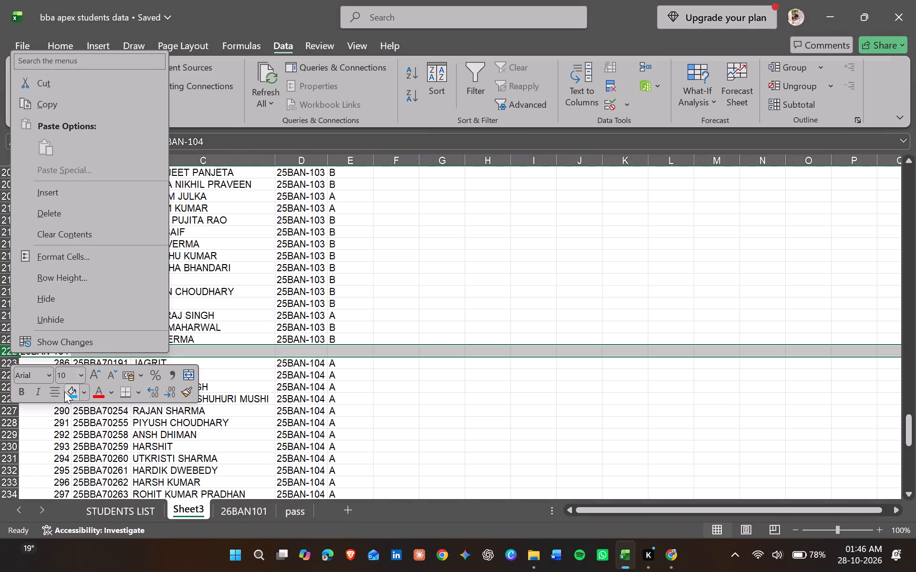
click(65, 395)
click(459, 409)
Fill the 25BAN-103 heading row, row 139 of Sheet3, with light blue.
scroll(464, 398, down, 18)
scroll(464, 398, up, 8)
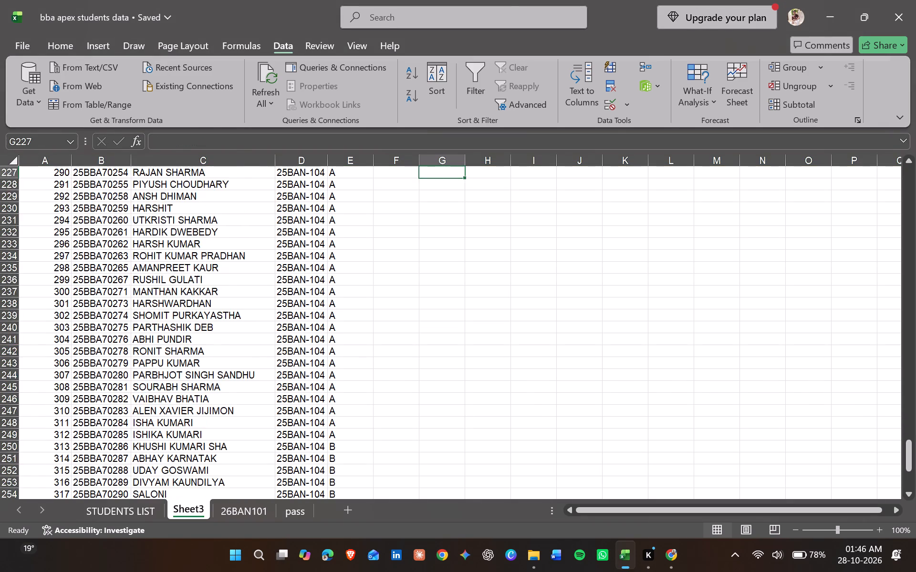
scroll(467, 398, up, 20)
scroll(467, 398, up, 20)
scroll(467, 398, up, 5)
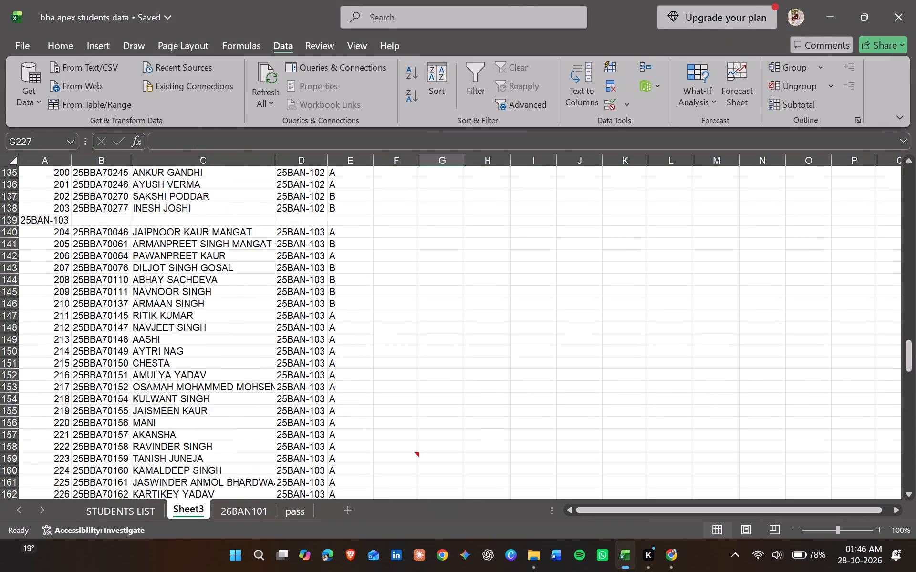
scroll(467, 398, up, 14)
scroll(467, 398, down, 1)
scroll(467, 398, up, 1)
scroll(467, 398, down, 9)
scroll(467, 398, up, 1)
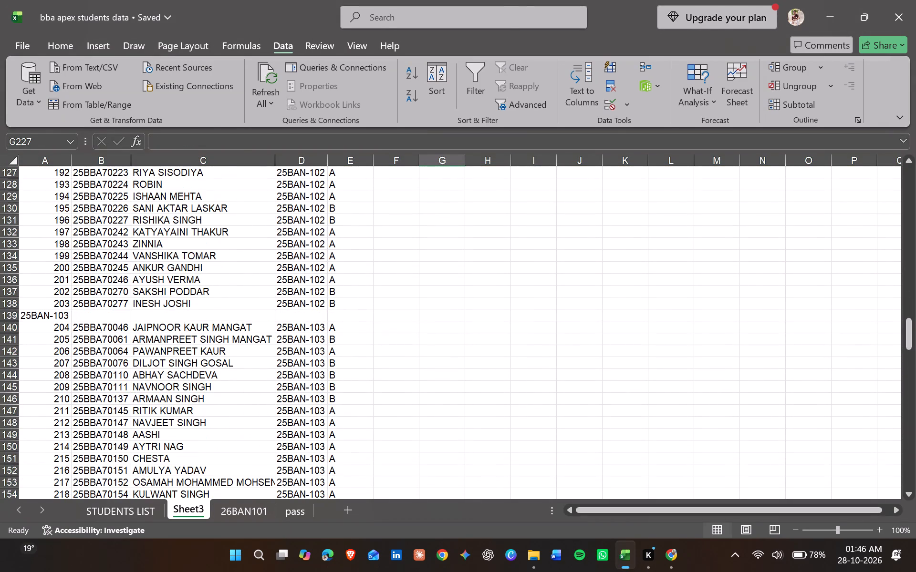
scroll(467, 398, up, 20)
scroll(467, 398, up, 20)
scroll(467, 398, up, 5)
scroll(467, 398, down, 11)
scroll(467, 398, up, 1)
scroll(467, 398, down, 4)
scroll(467, 398, up, 2)
scroll(467, 398, down, 6)
scroll(467, 398, up, 2)
scroll(467, 398, down, 20)
scroll(467, 398, down, 9)
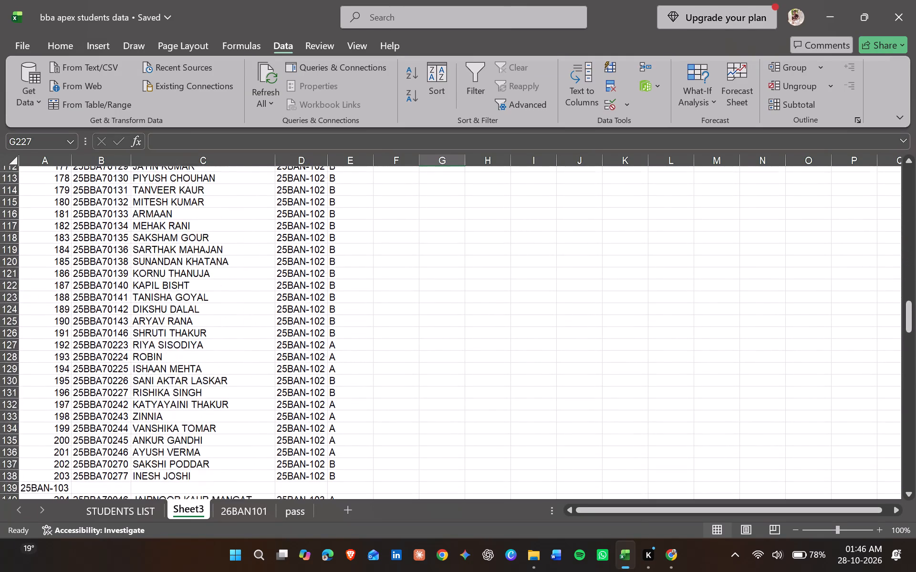
scroll(467, 398, down, 10)
scroll(467, 398, up, 10)
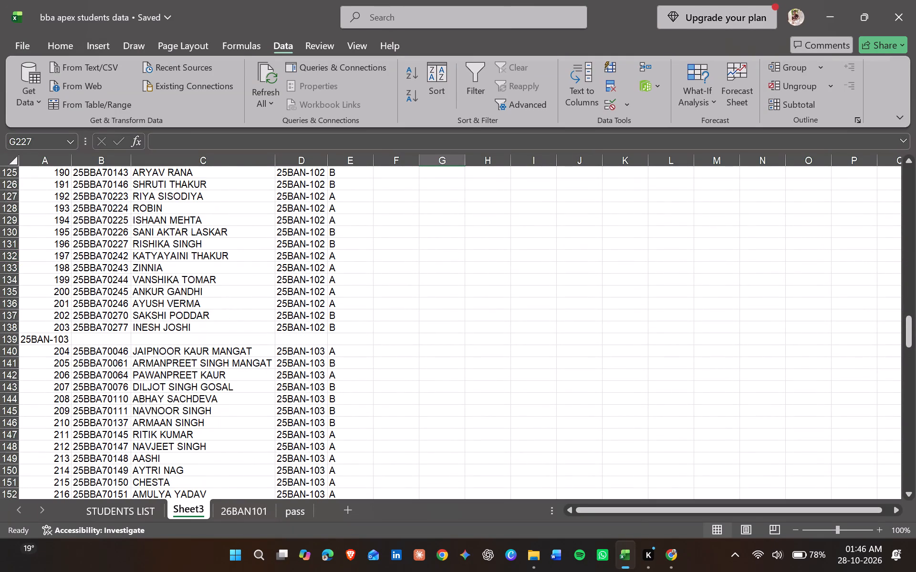
click(10, 342)
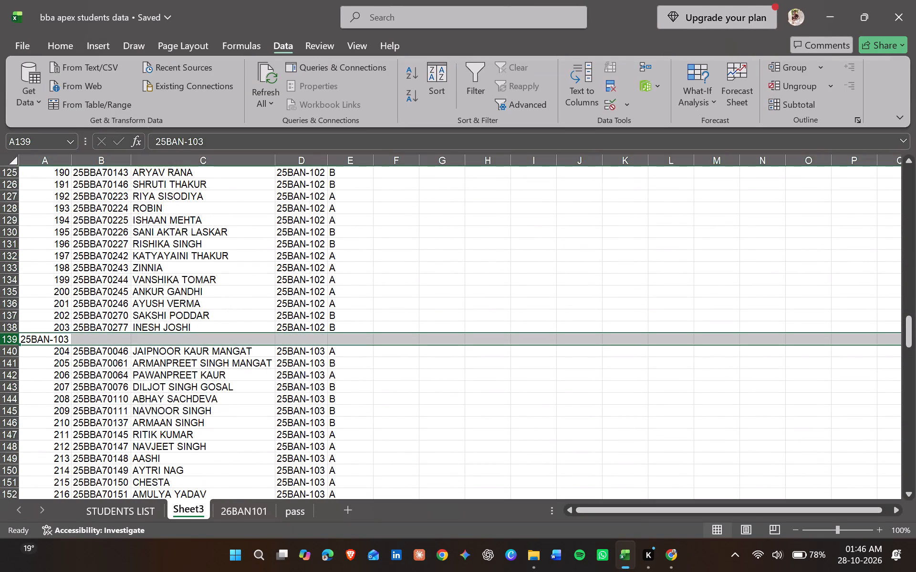
right_click(7, 341)
click(73, 377)
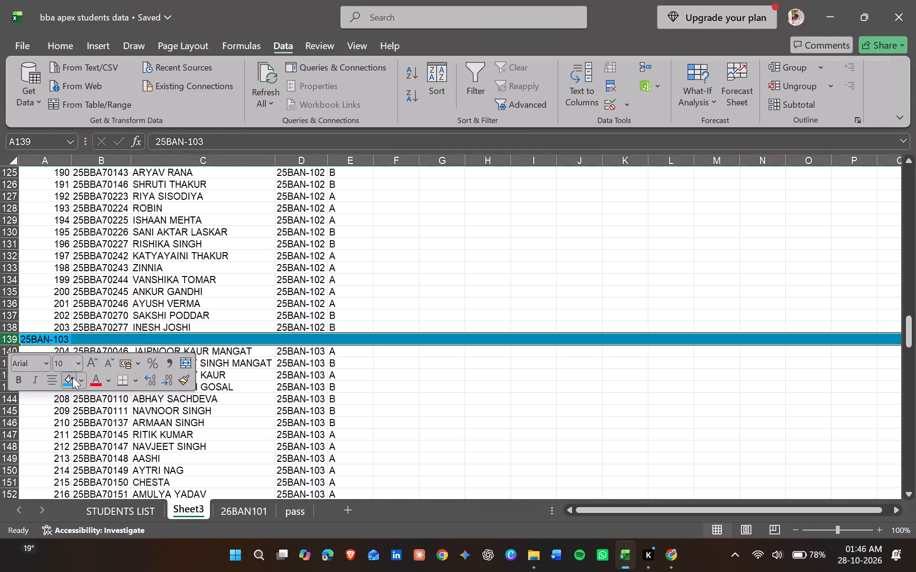
click(369, 382)
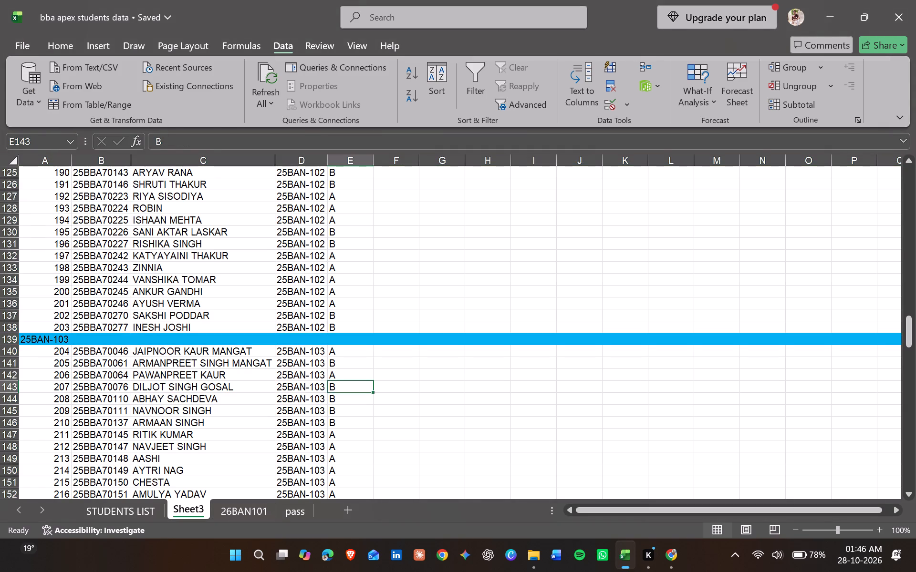
Check the earlier student groups and their heading rows in Sheet3, going back up to the 25BAN102 heading.
scroll(376, 375, up, 8)
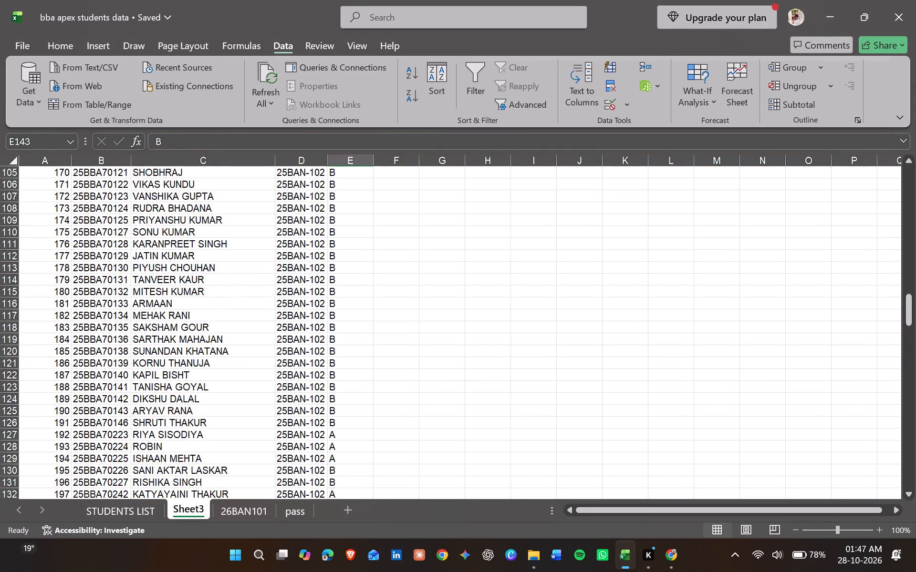
scroll(376, 375, up, 3)
scroll(376, 375, down, 1)
scroll(376, 375, up, 3)
scroll(376, 375, down, 1)
scroll(376, 375, up, 10)
scroll(376, 375, down, 1)
scroll(376, 375, up, 17)
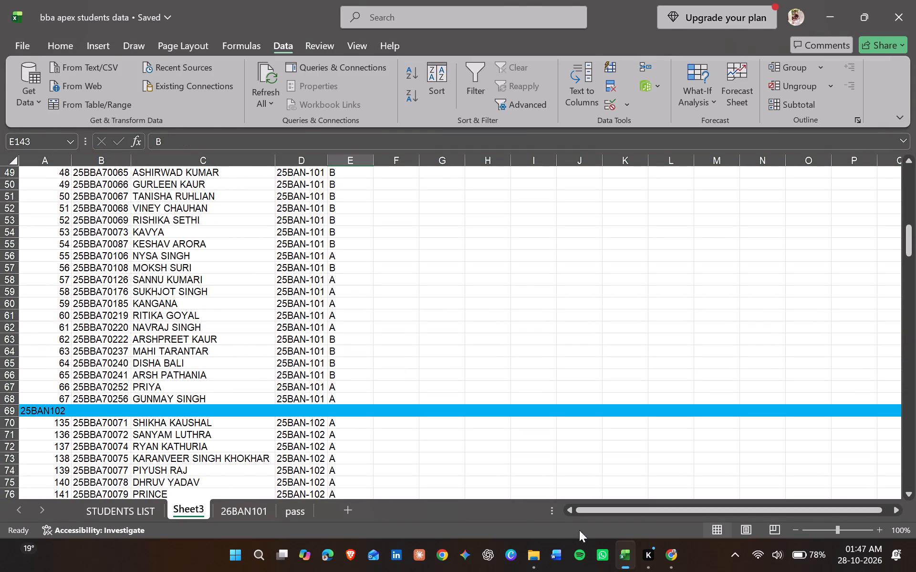
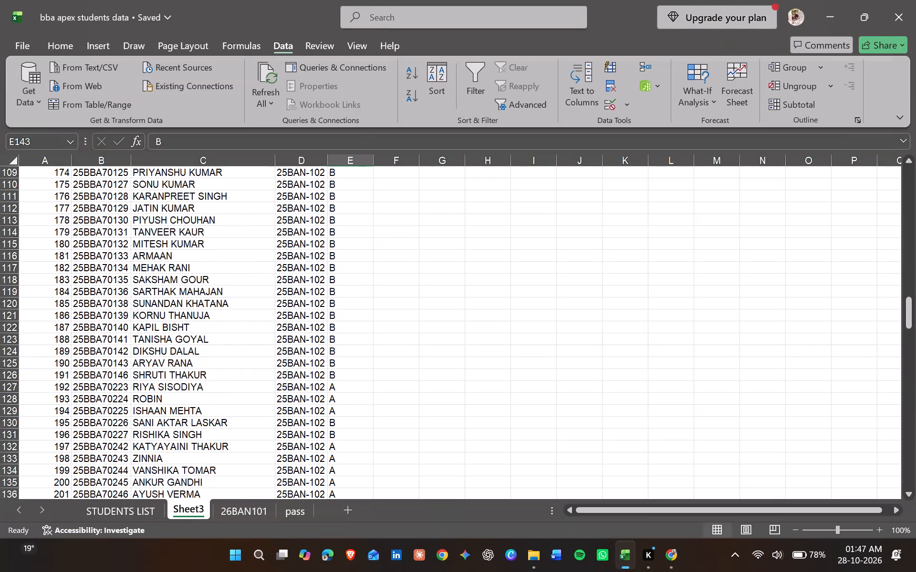
Look through the student rows on the 26BAN101 sheet.
click(260, 507)
scroll(268, 407, up, 8)
scroll(268, 407, down, 4)
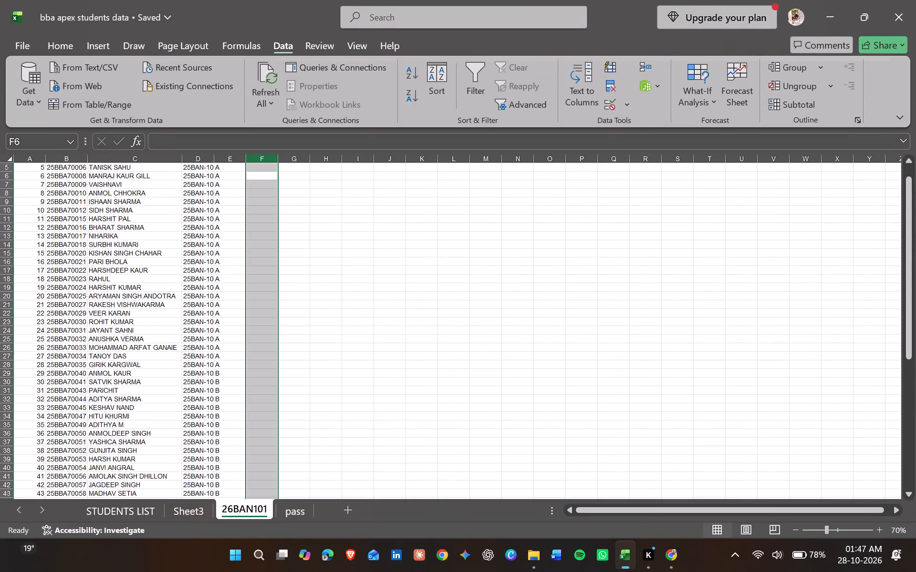
scroll(268, 407, down, 5)
scroll(281, 390, down, 17)
scroll(281, 389, up, 1)
scroll(281, 389, down, 1)
scroll(281, 389, up, 15)
scroll(291, 402, down, 1)
scroll(291, 402, up, 3)
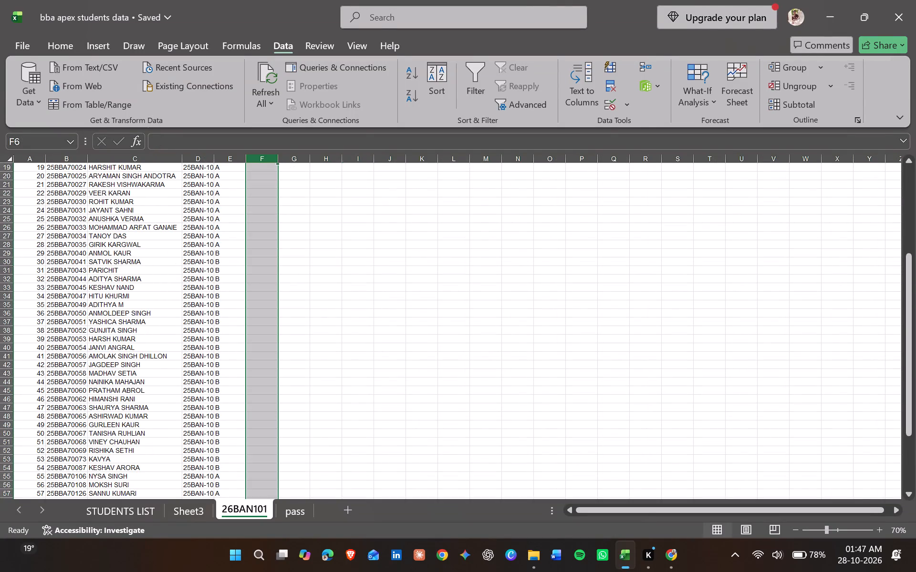
click(347, 262)
scroll(301, 316, up, 5)
scroll(296, 326, down, 1)
scroll(296, 326, up, 1)
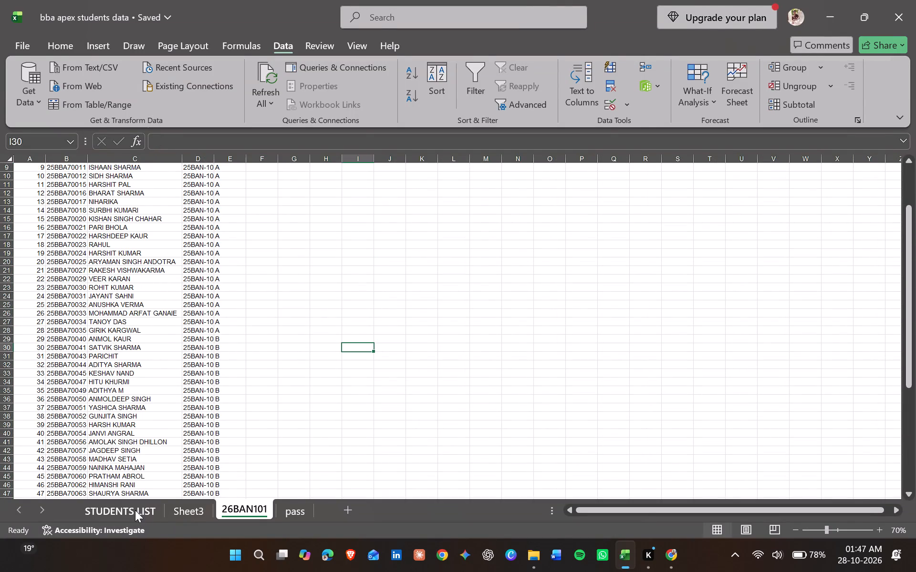
Read the comment on cell F326 of STUDENTS LIST and open its text for editing.
click(136, 510)
scroll(243, 419, up, 5)
click(307, 306)
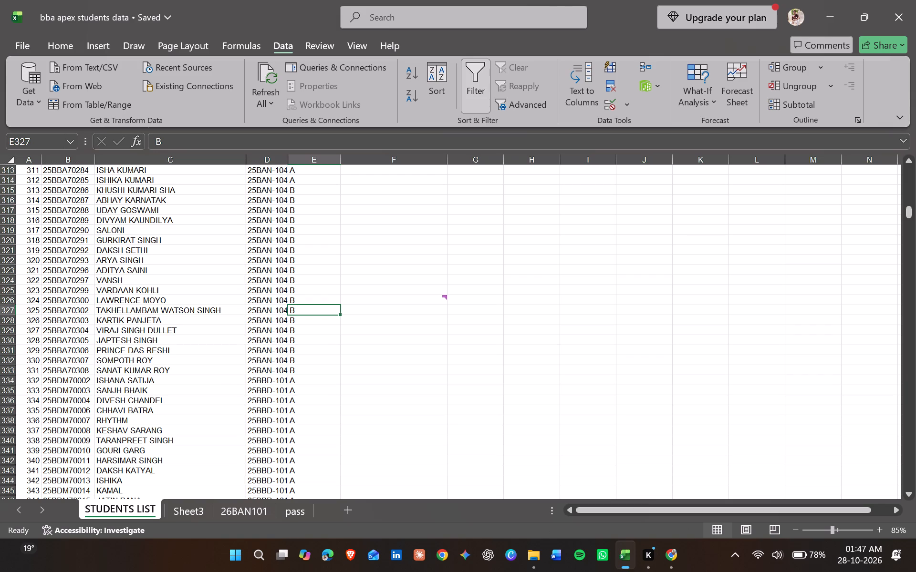
click(419, 301)
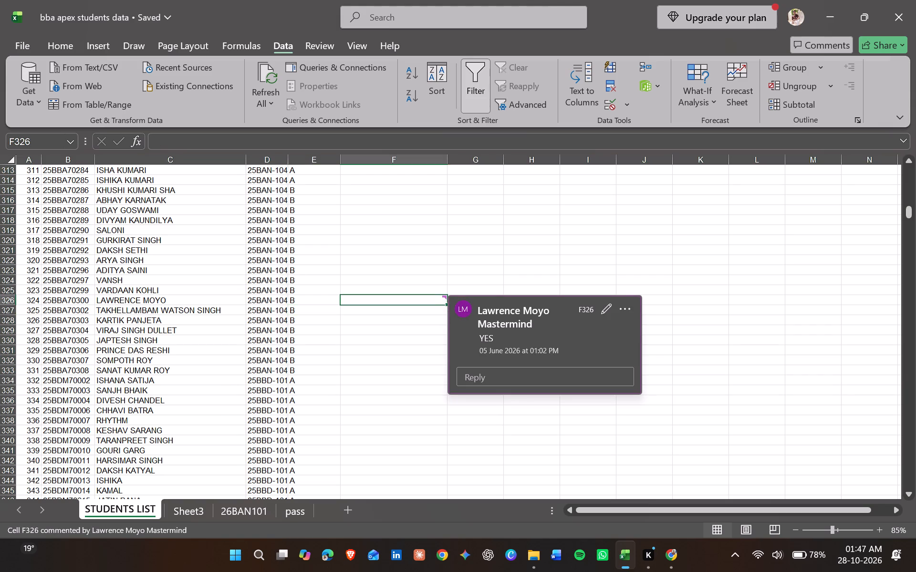
click(596, 308)
click(601, 310)
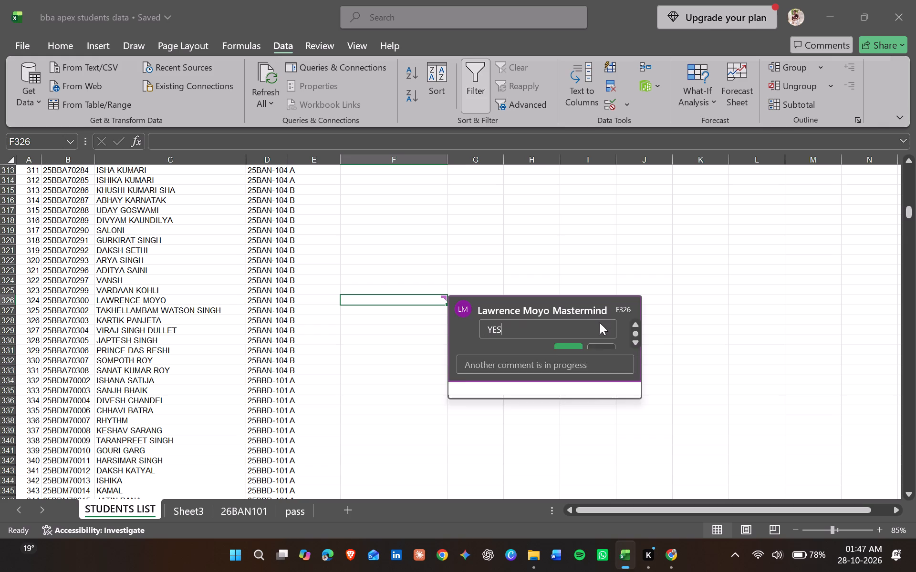
click(614, 348)
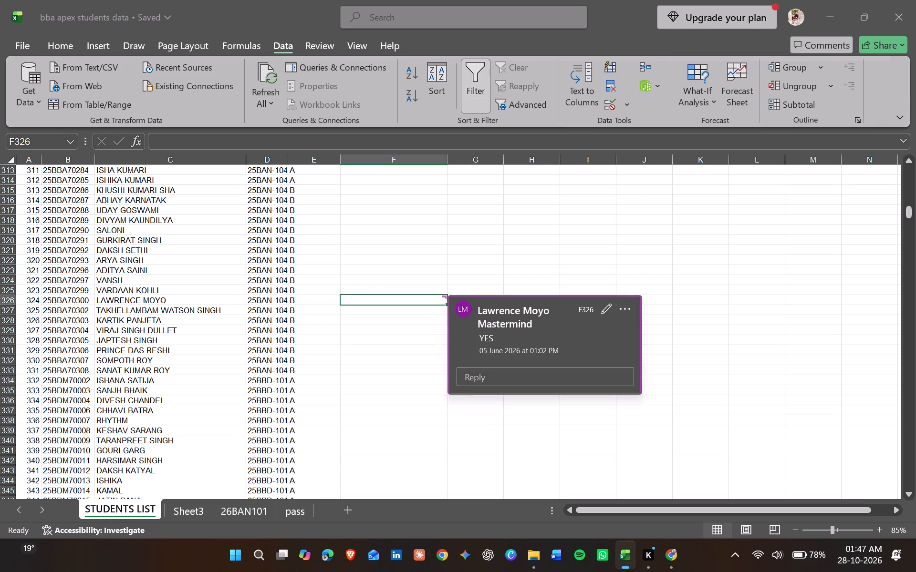
click(402, 396)
Look through the remaining groups in STUDENTS LIST below the 25BAN-104 students, down to the empty bordered rows.
scroll(387, 319, down, 7)
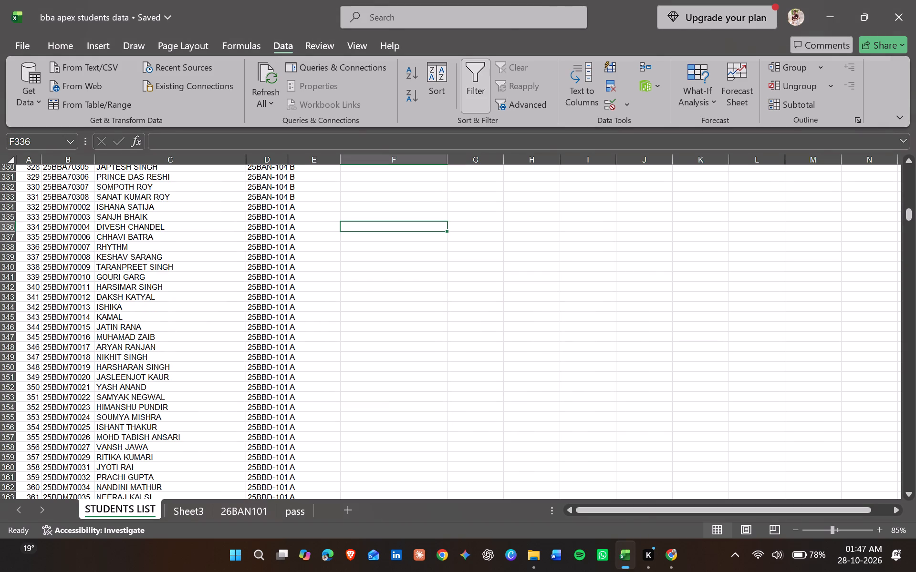
scroll(143, 346, down, 7)
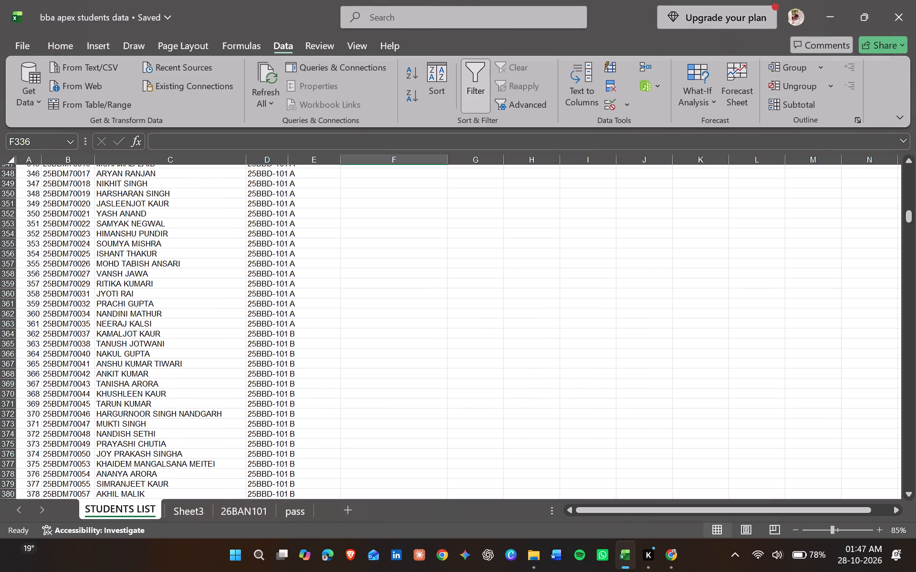
scroll(143, 346, down, 12)
scroll(142, 346, down, 20)
scroll(142, 346, down, 6)
scroll(146, 356, up, 1)
scroll(146, 356, down, 6)
scroll(146, 356, up, 1)
scroll(146, 356, down, 5)
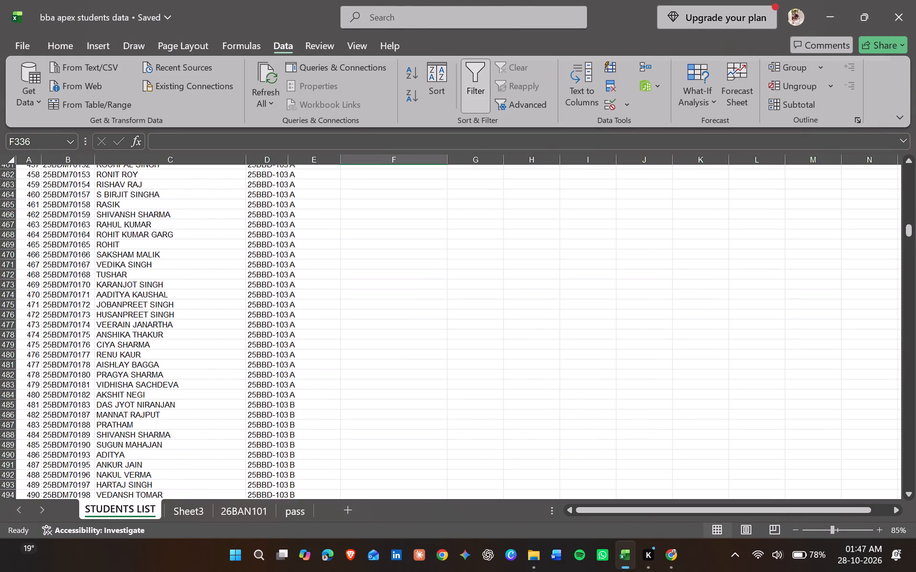
middle_click(146, 356)
scroll(154, 426, down, 1)
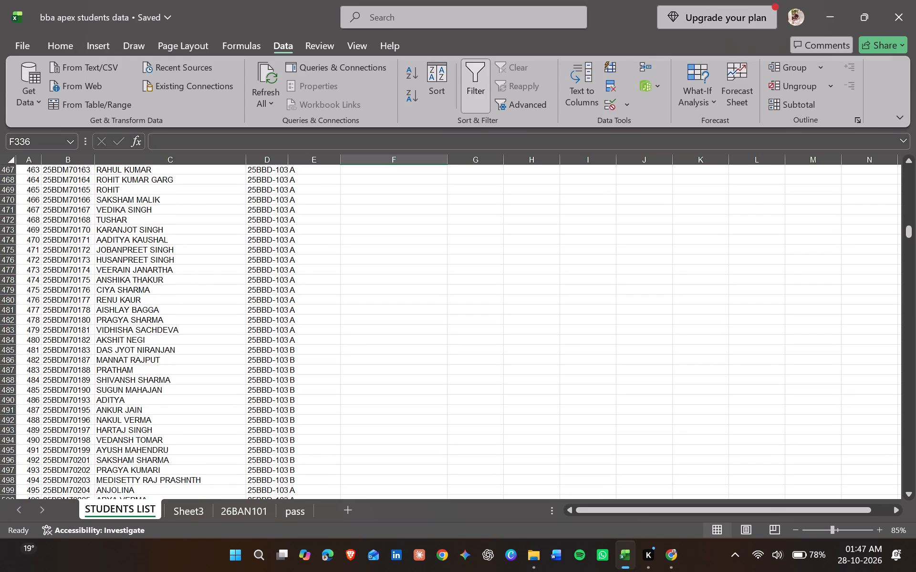
middle_click(377, 318)
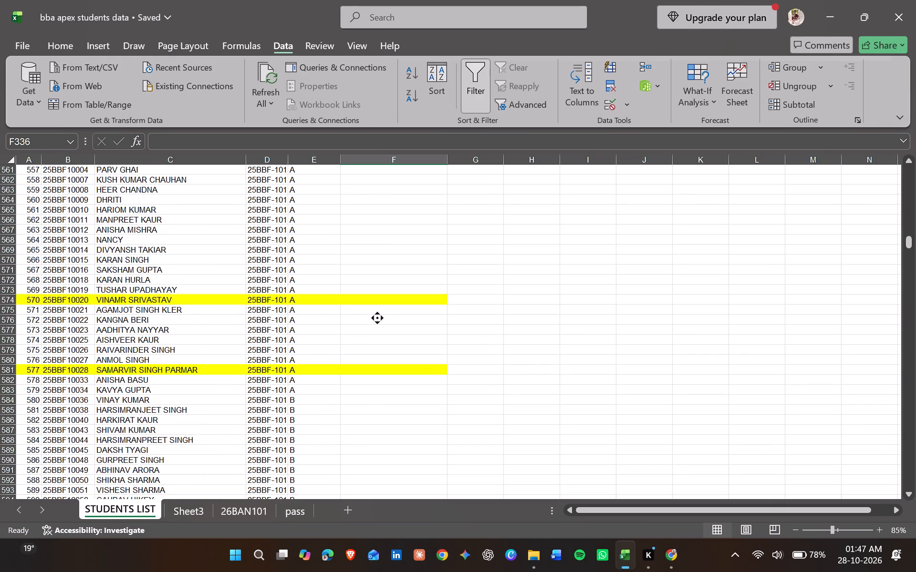
scroll(394, 231, up, 1)
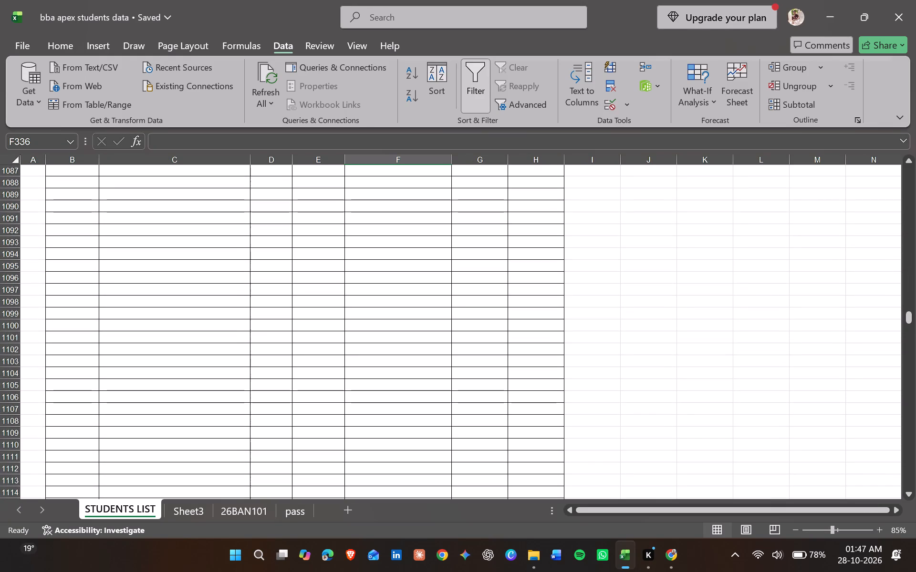
middle_click(384, 231)
scroll(384, 231, down, 1)
scroll(384, 231, up, 9)
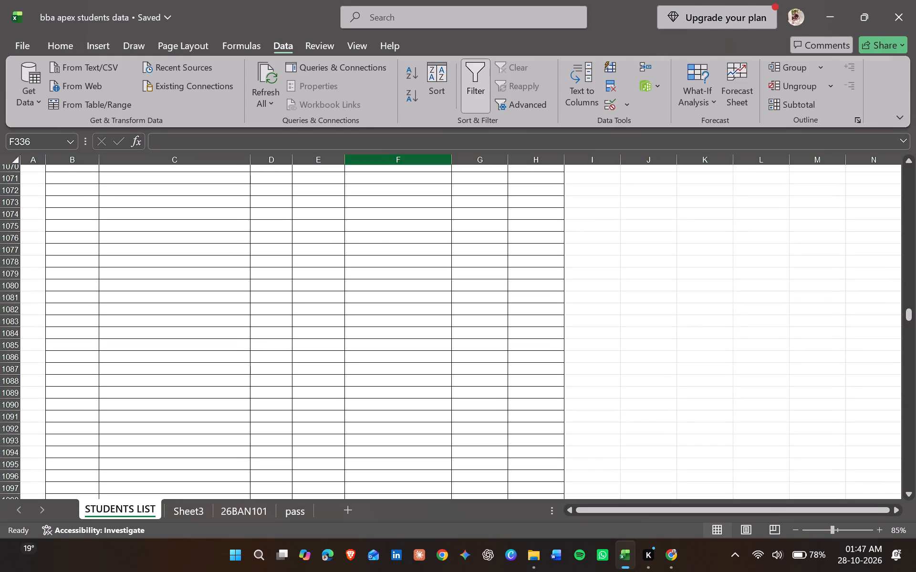
Review the serial numbers and headings of the 25BAN-101 and 25BAN102 groups in Sheet3.
click(198, 510)
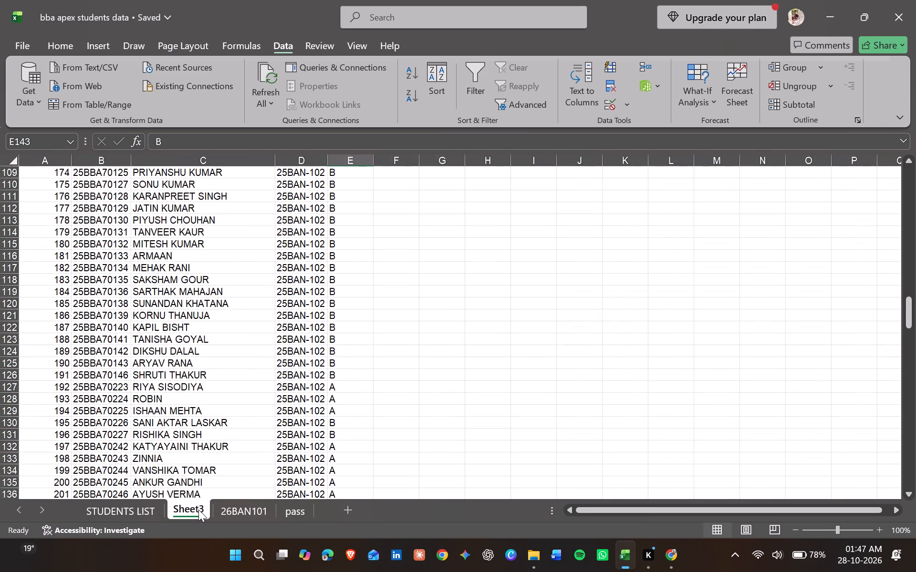
scroll(394, 325, down, 1)
scroll(394, 325, up, 4)
scroll(394, 325, down, 3)
scroll(394, 325, up, 8)
scroll(394, 325, down, 1)
scroll(394, 325, up, 11)
scroll(394, 325, down, 1)
scroll(394, 325, up, 14)
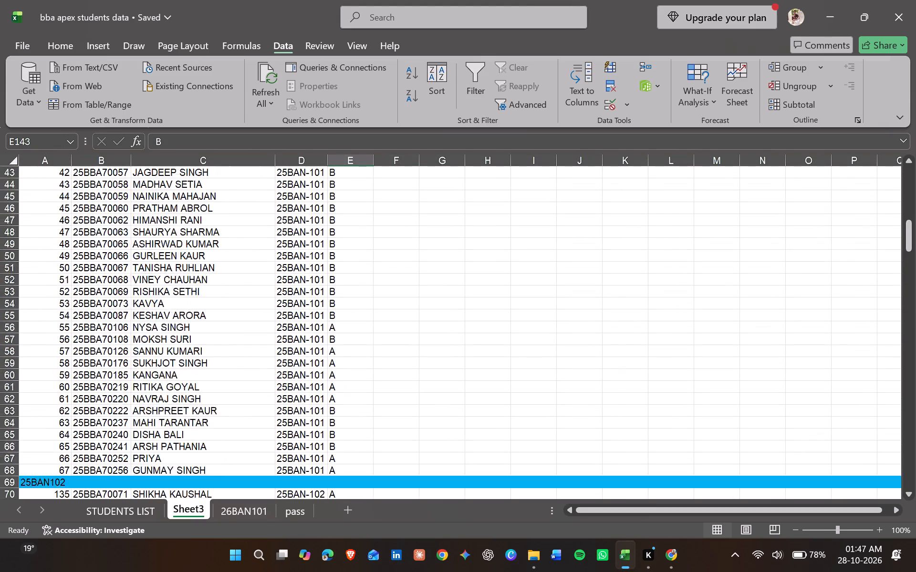
scroll(394, 325, up, 20)
scroll(394, 325, up, 6)
scroll(394, 325, down, 1)
scroll(394, 325, up, 6)
scroll(394, 325, down, 1)
scroll(394, 325, up, 3)
scroll(394, 325, down, 14)
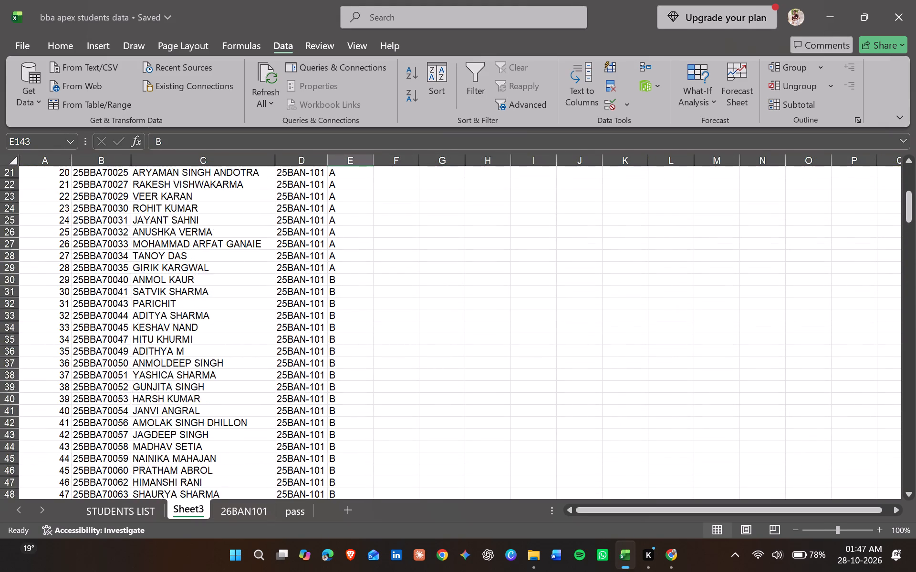
Restart the serial numbers under the 25BAN102 heading in Sheet3 by entering 1 in A70 and 2 in A71.
scroll(394, 325, down, 17)
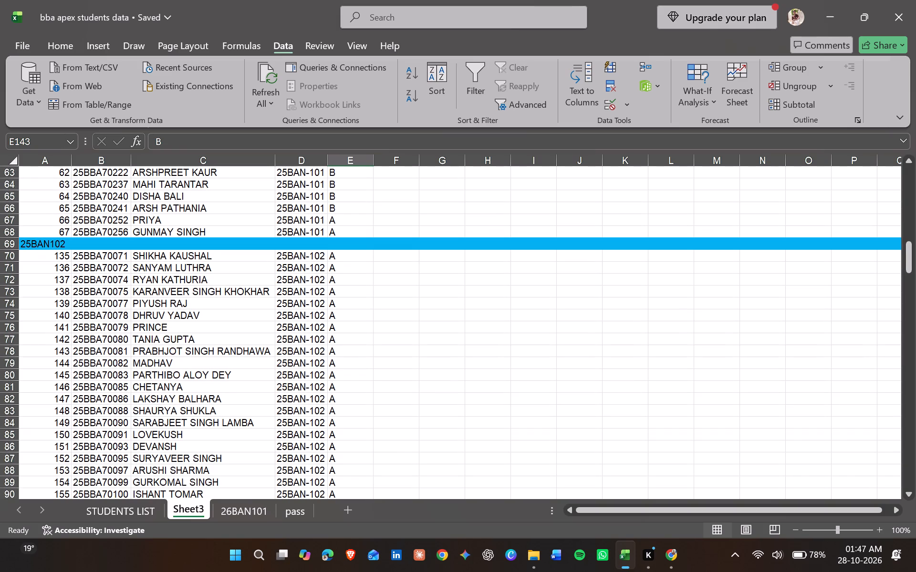
click(24, 255)
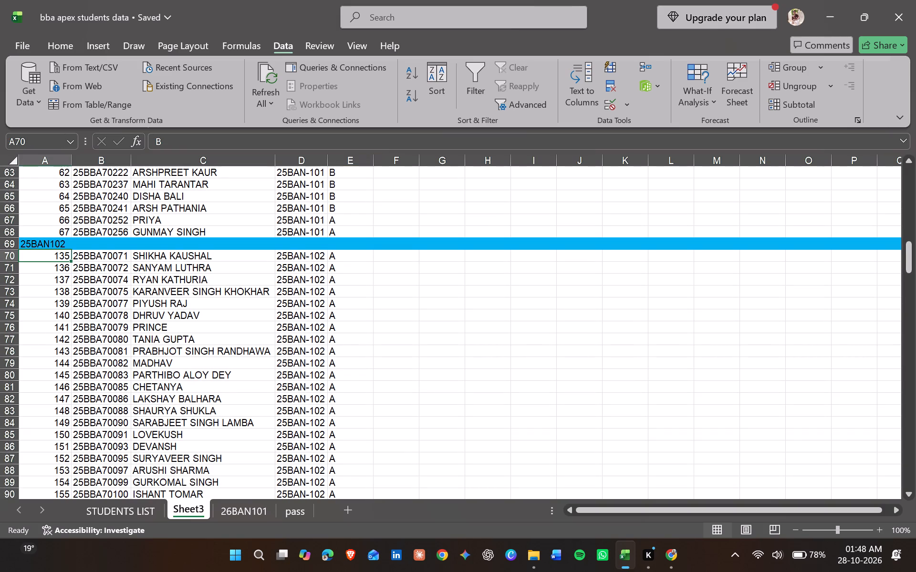
key(1)
key(Down)
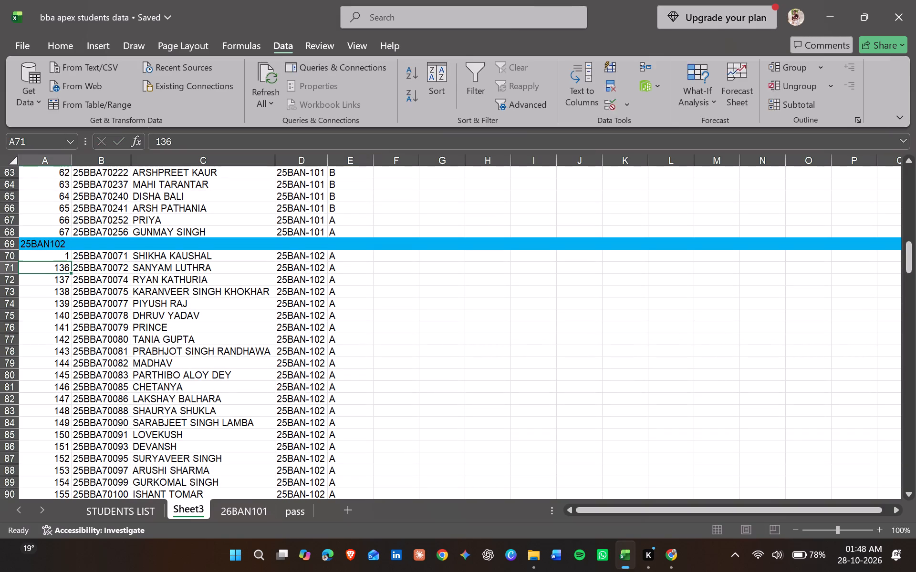
key(2)
key(Up)
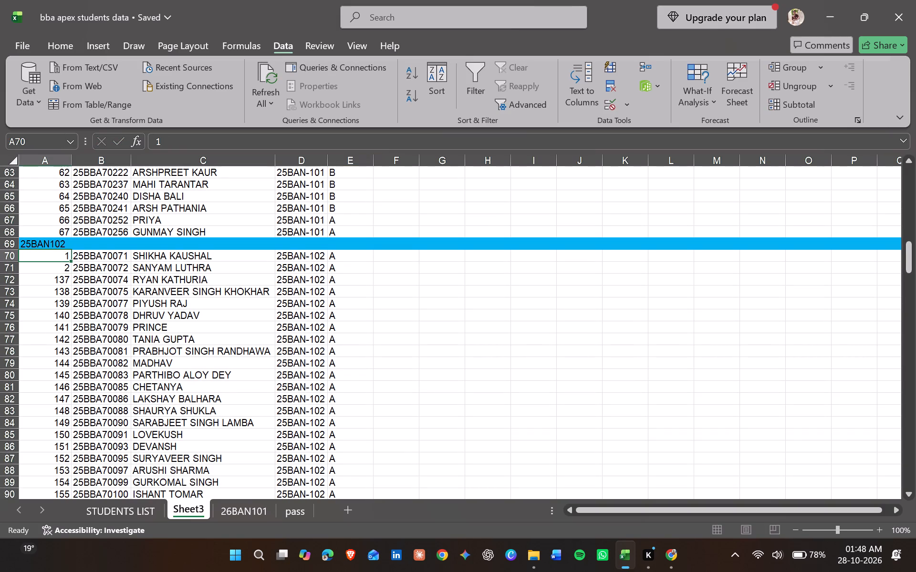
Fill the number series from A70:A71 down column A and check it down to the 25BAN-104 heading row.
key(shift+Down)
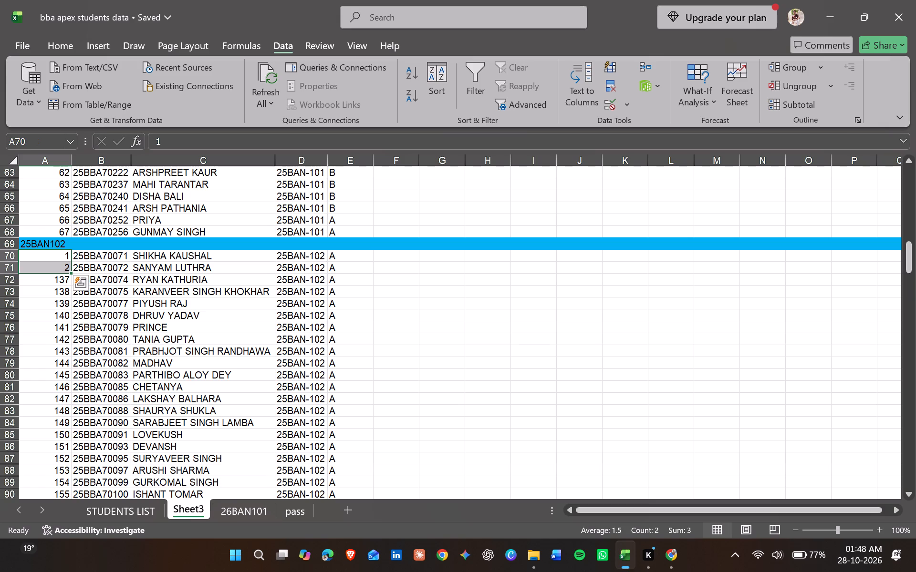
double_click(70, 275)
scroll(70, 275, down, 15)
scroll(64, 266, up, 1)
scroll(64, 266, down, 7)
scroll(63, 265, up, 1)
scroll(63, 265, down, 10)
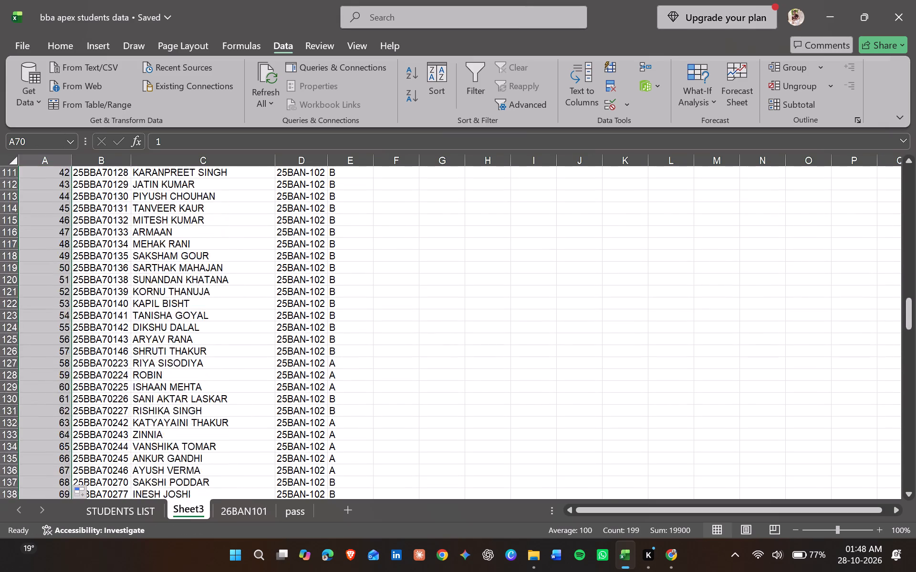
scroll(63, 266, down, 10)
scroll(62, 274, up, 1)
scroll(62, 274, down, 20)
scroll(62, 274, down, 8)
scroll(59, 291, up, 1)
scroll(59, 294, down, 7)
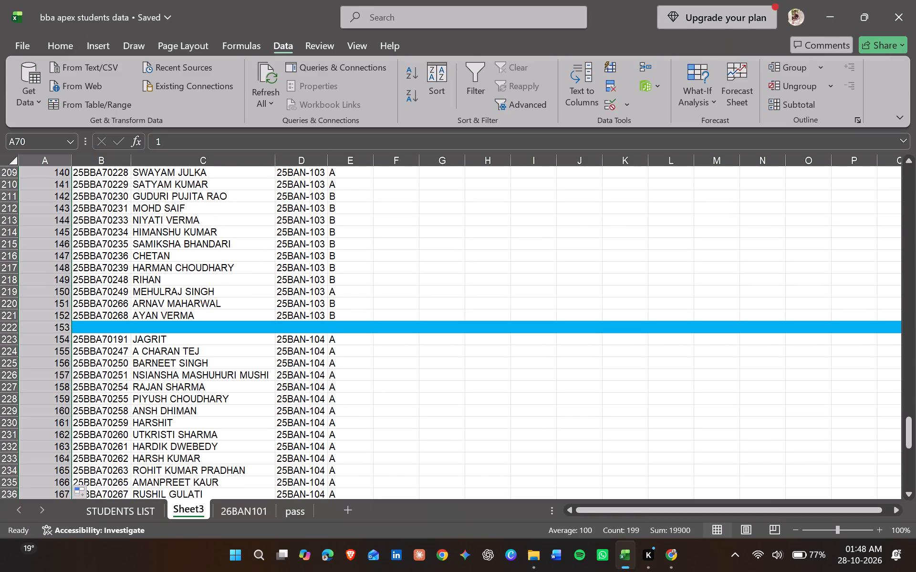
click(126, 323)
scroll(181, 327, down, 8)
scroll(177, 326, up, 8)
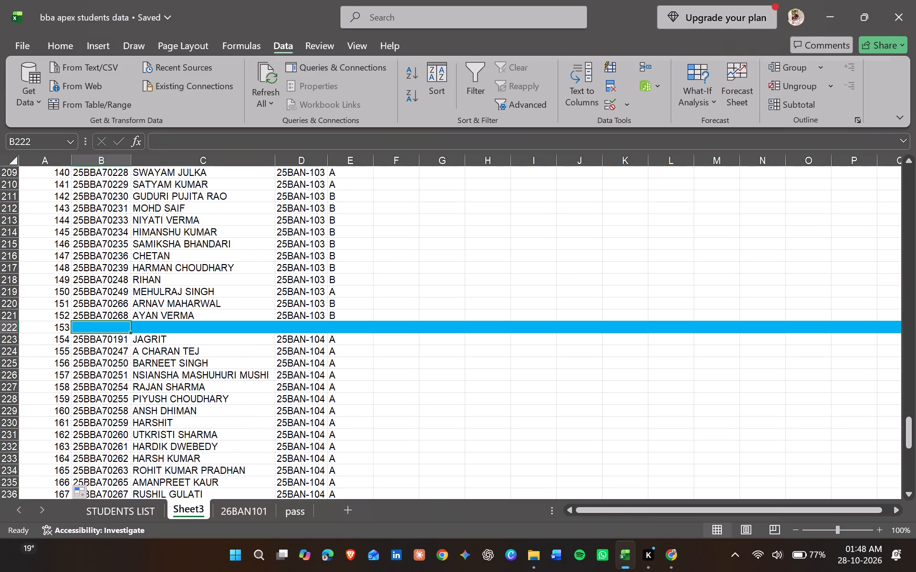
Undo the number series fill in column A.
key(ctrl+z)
Check the serial numbers of the 25BAN102 group in Sheet3 down to the 25BAN-103 heading row.
scroll(134, 319, up, 8)
scroll(134, 319, down, 3)
scroll(134, 319, up, 1)
scroll(134, 319, down, 5)
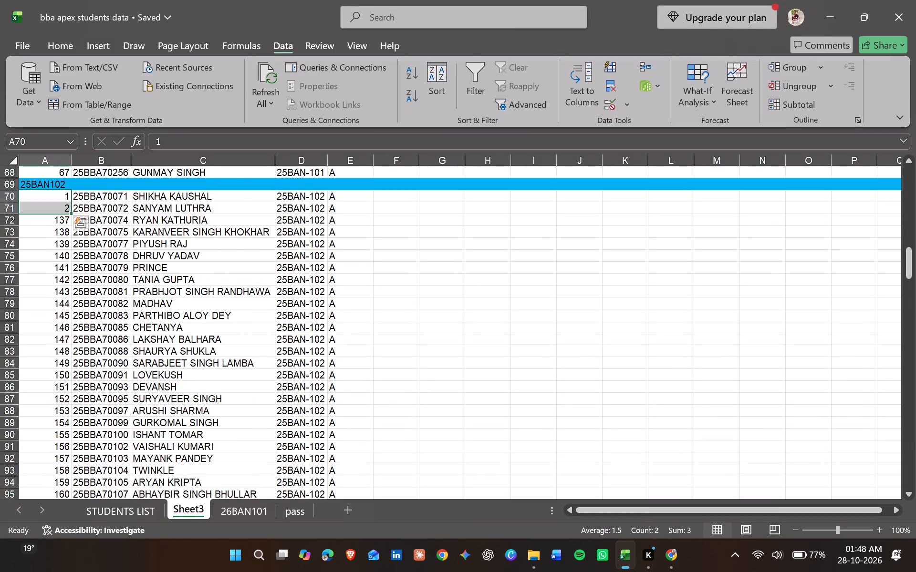
scroll(134, 319, down, 5)
scroll(134, 319, up, 1)
scroll(134, 319, down, 6)
scroll(134, 319, up, 1)
scroll(134, 319, down, 14)
scroll(124, 312, up, 1)
scroll(124, 312, down, 7)
scroll(123, 312, up, 1)
scroll(123, 312, down, 2)
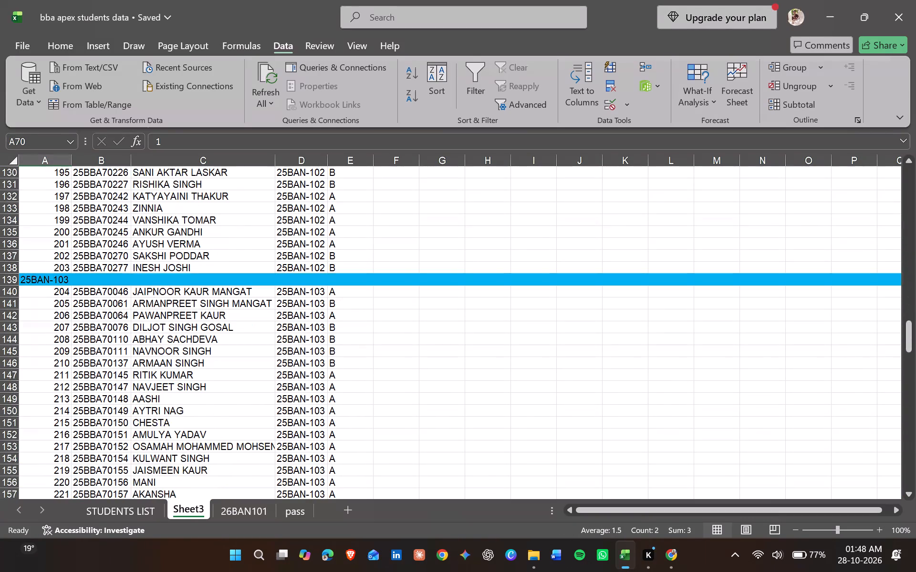
scroll(123, 312, down, 2)
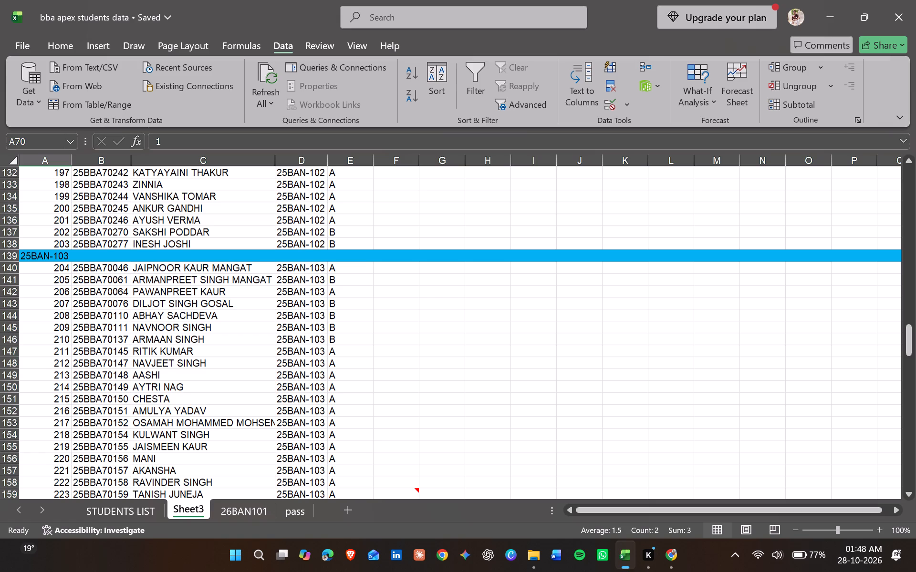
scroll(422, 327, up, 9)
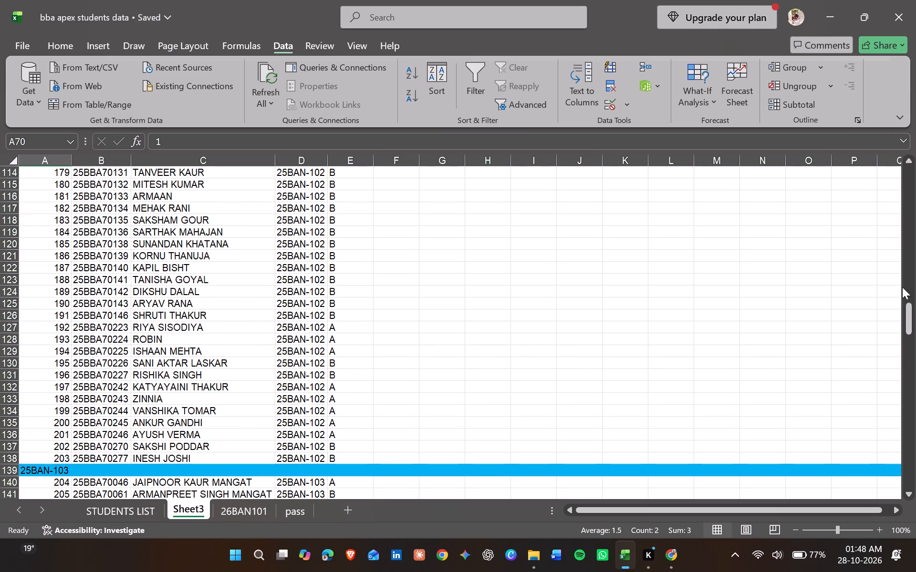
Go back to the start of Sheet3 and review the serial numbers of the 25BAN-101 and 25BAN102 groups.
drag(906, 315, 915, 98)
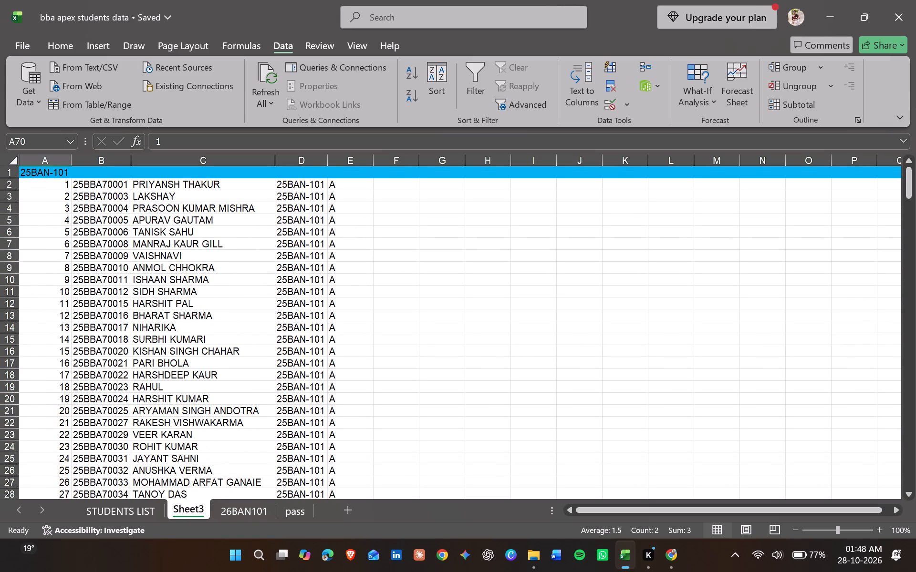
scroll(407, 314, up, 1)
scroll(407, 314, down, 6)
scroll(407, 314, up, 1)
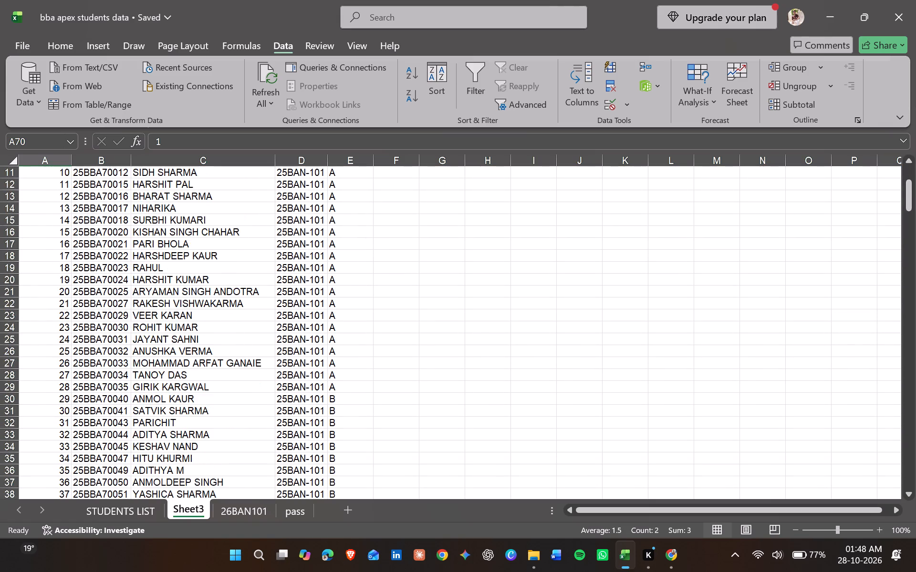
scroll(405, 313, down, 8)
scroll(405, 313, down, 20)
scroll(405, 313, down, 16)
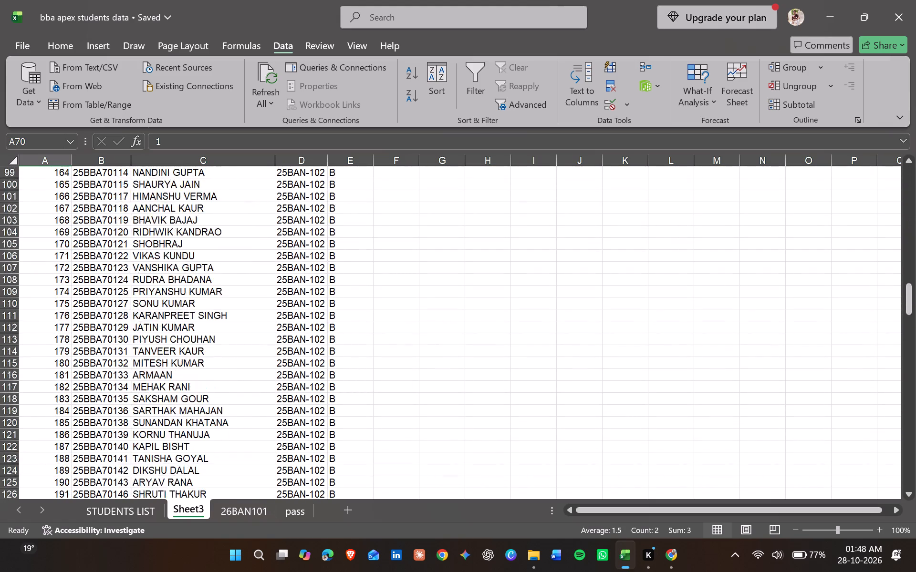
scroll(404, 313, up, 15)
scroll(404, 313, down, 2)
scroll(404, 313, up, 20)
scroll(404, 313, up, 11)
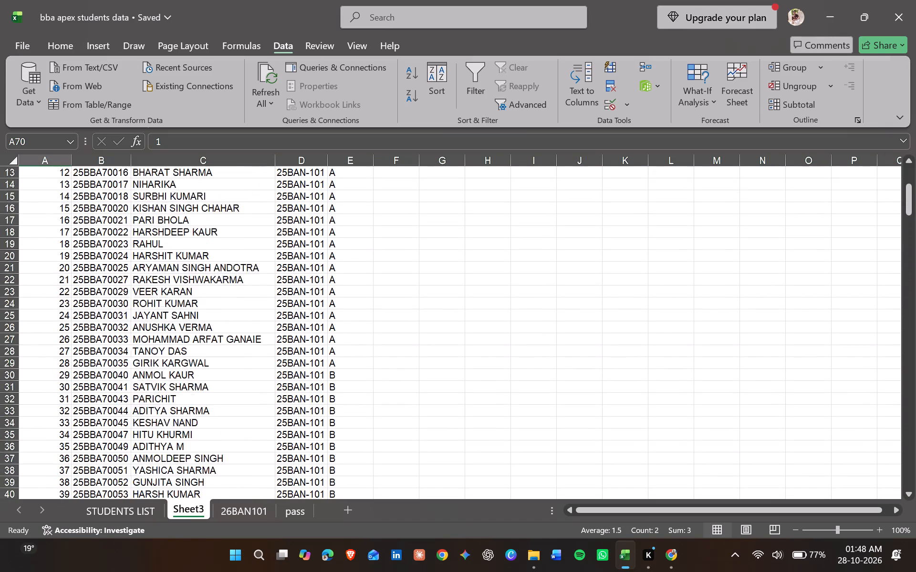
scroll(404, 313, up, 11)
scroll(404, 313, down, 1)
scroll(404, 313, up, 4)
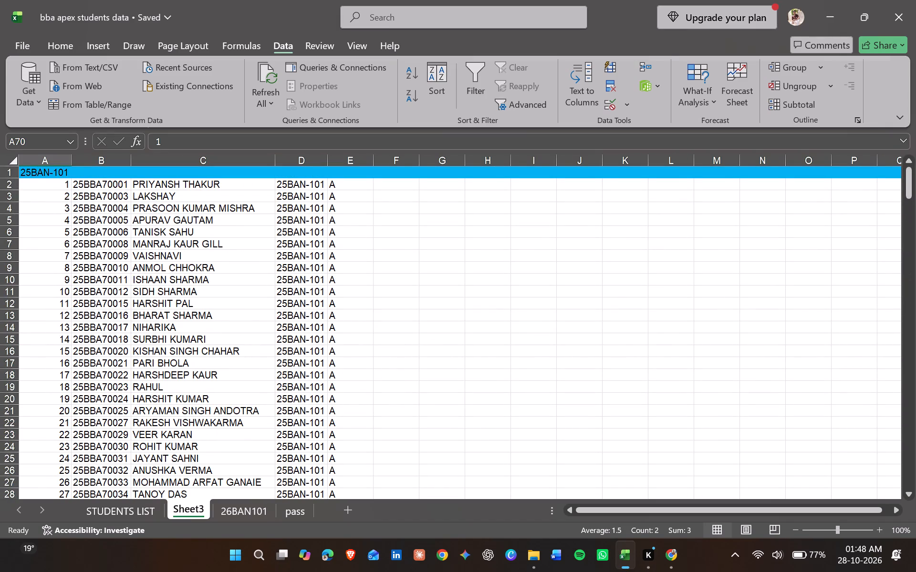
scroll(404, 313, down, 8)
scroll(404, 313, up, 5)
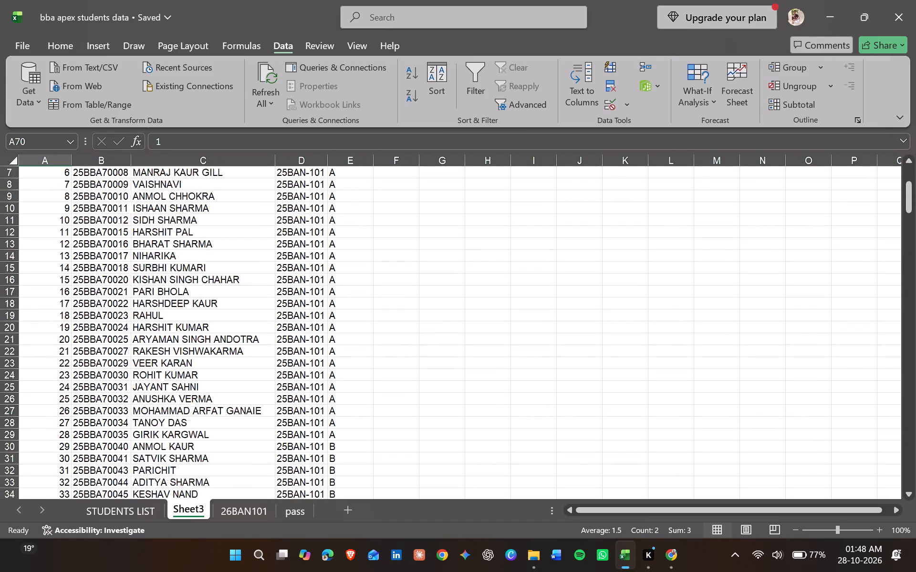
Review the serial numbers and group labels in Sheet3 from the 25BAN-101 group down to the last 25BAN-104 student.
scroll(404, 313, up, 4)
scroll(404, 313, down, 10)
scroll(404, 313, up, 1)
scroll(404, 313, down, 20)
scroll(404, 313, down, 8)
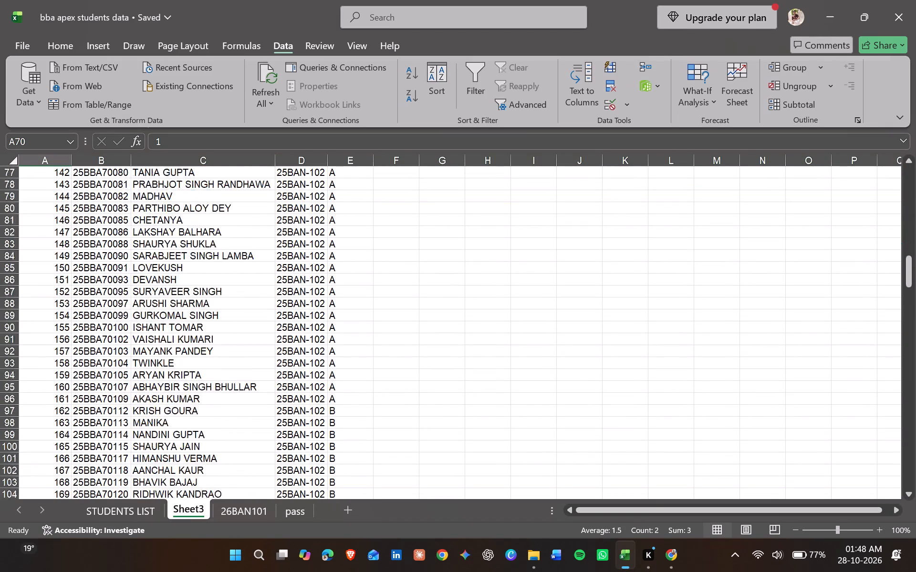
scroll(404, 313, down, 20)
scroll(404, 313, down, 2)
scroll(404, 313, up, 1)
scroll(404, 313, down, 20)
scroll(404, 313, down, 6)
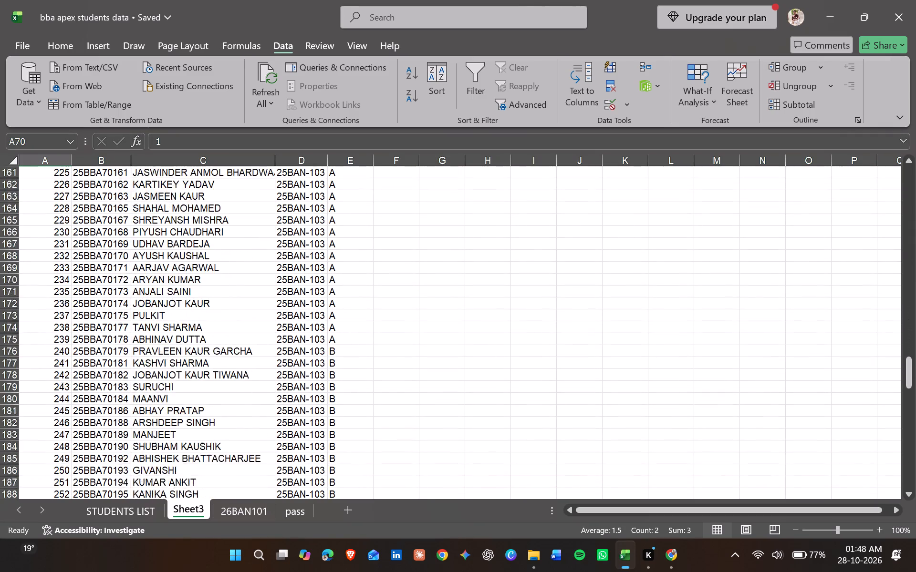
scroll(404, 313, down, 20)
scroll(404, 313, down, 1)
scroll(404, 313, up, 1)
scroll(404, 313, down, 20)
scroll(404, 313, down, 11)
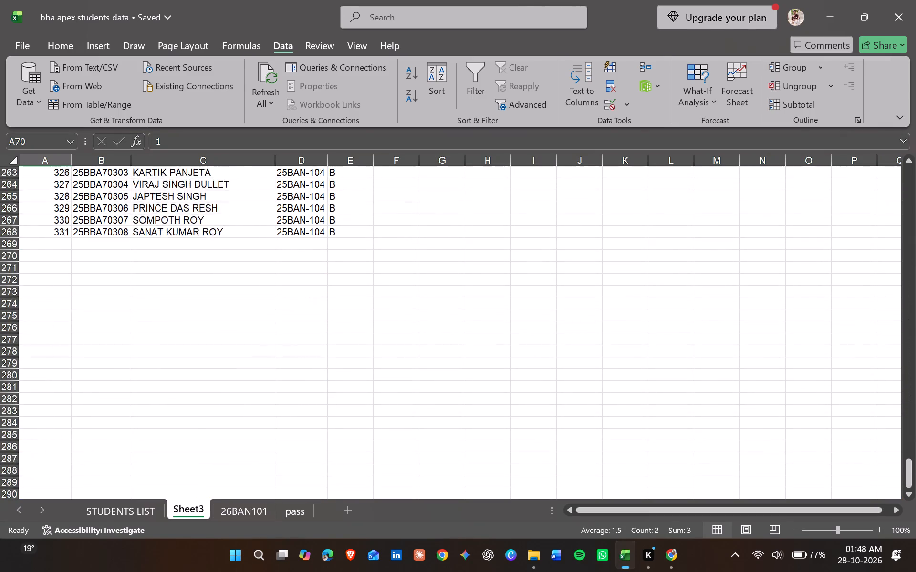
scroll(404, 313, down, 5)
scroll(404, 313, up, 10)
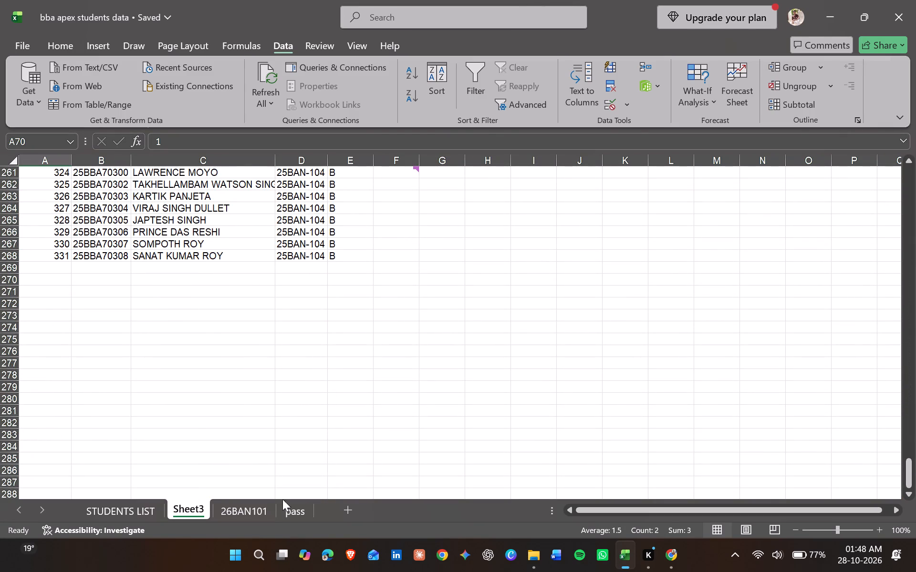
Examine the student records in the pass sheet and the start of the student list in the 26BAN101 sheet.
click(282, 511)
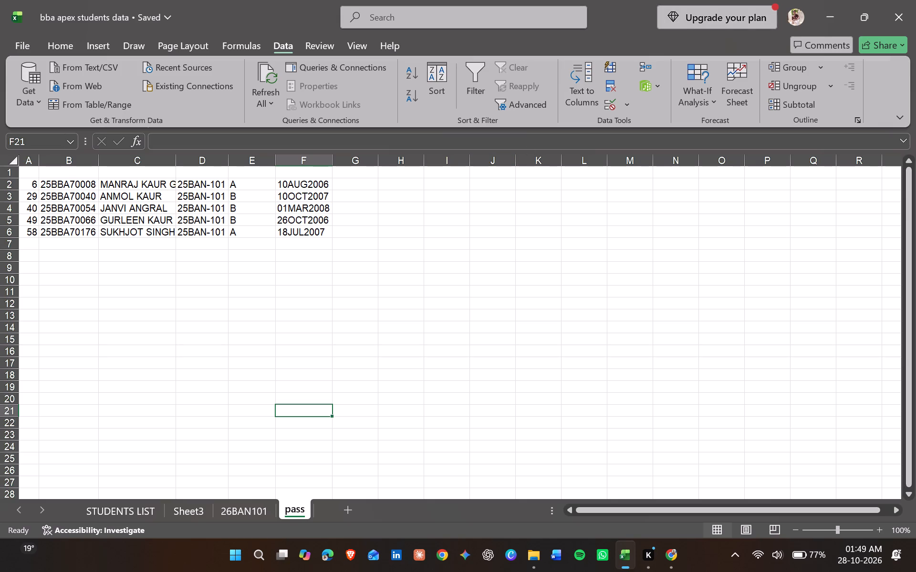
click(300, 181)
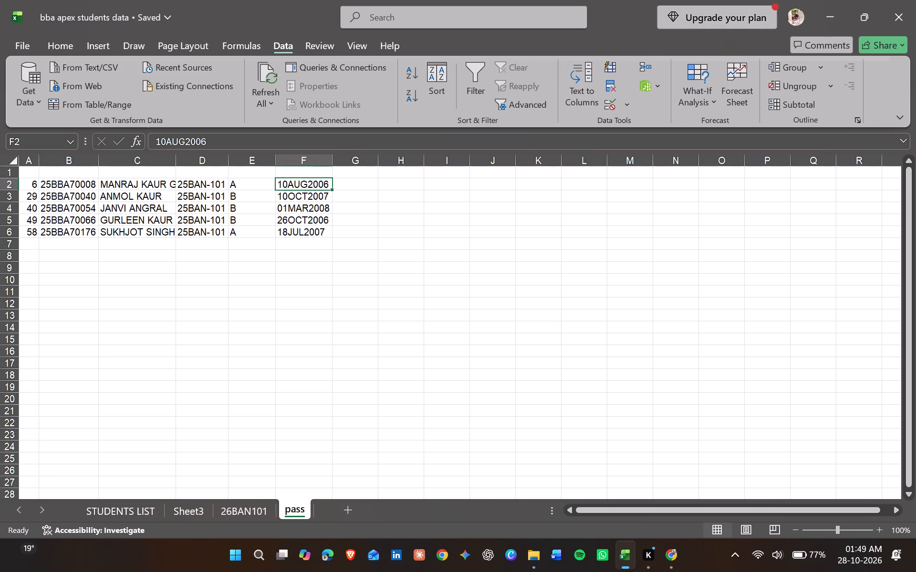
ctrl+scroll(273, 196, up, 4)
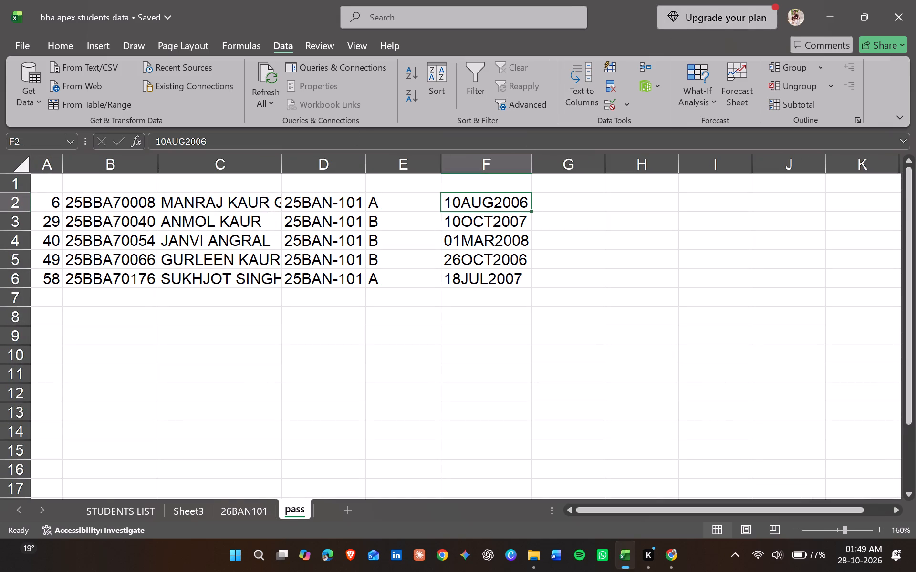
click(231, 515)
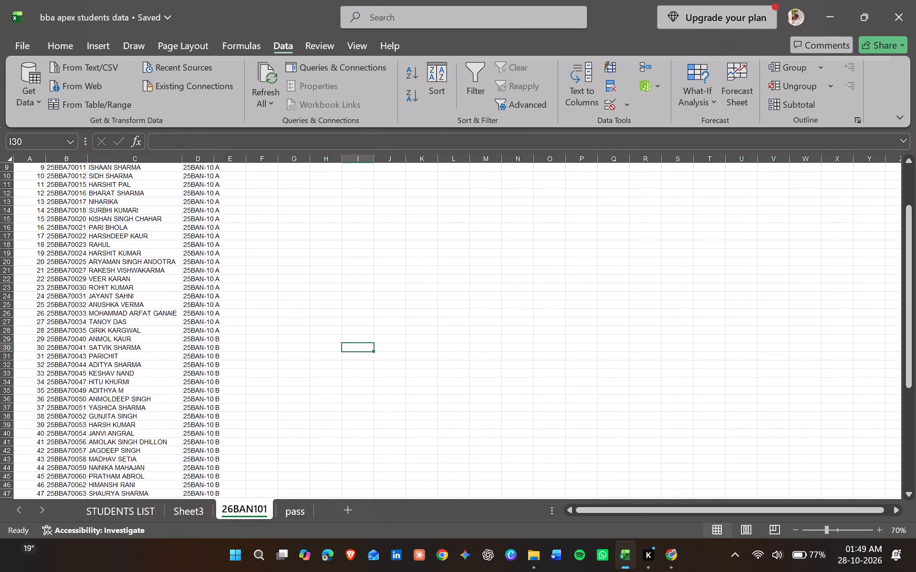
ctrl+scroll(243, 355, up, 5)
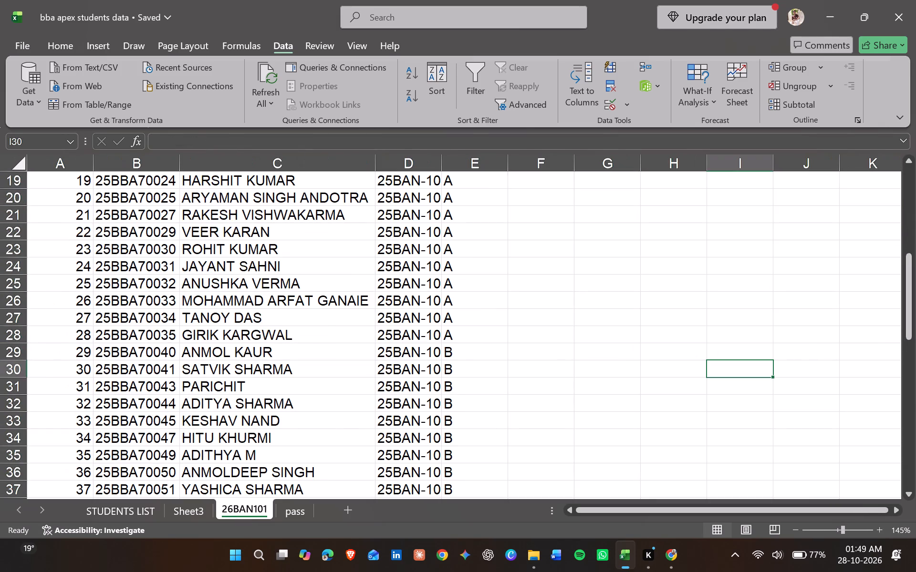
scroll(243, 355, up, 20)
scroll(243, 355, up, 2)
scroll(243, 355, down, 1)
scroll(243, 355, up, 4)
scroll(243, 352, down, 1)
scroll(243, 352, up, 7)
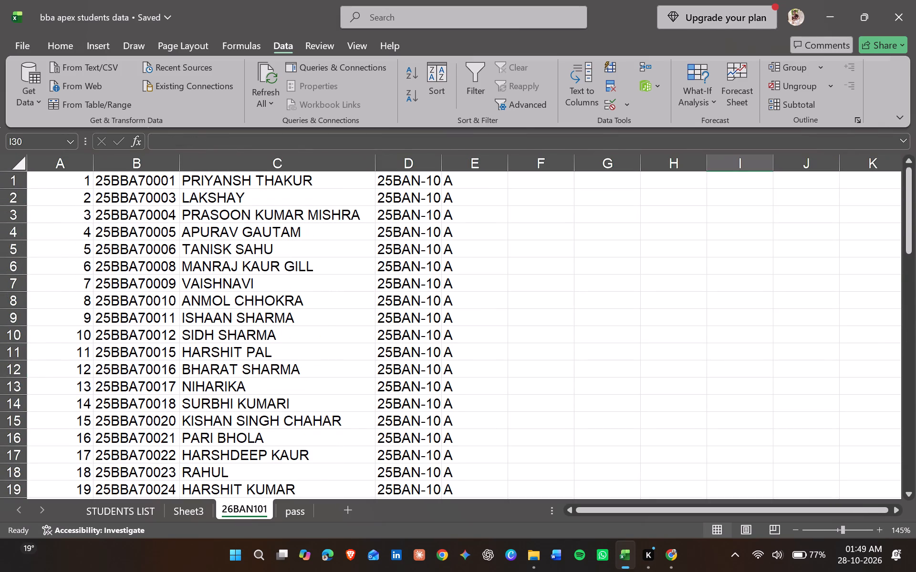
scroll(243, 352, up, 2)
scroll(243, 352, down, 1)
scroll(243, 352, up, 4)
click(187, 276)
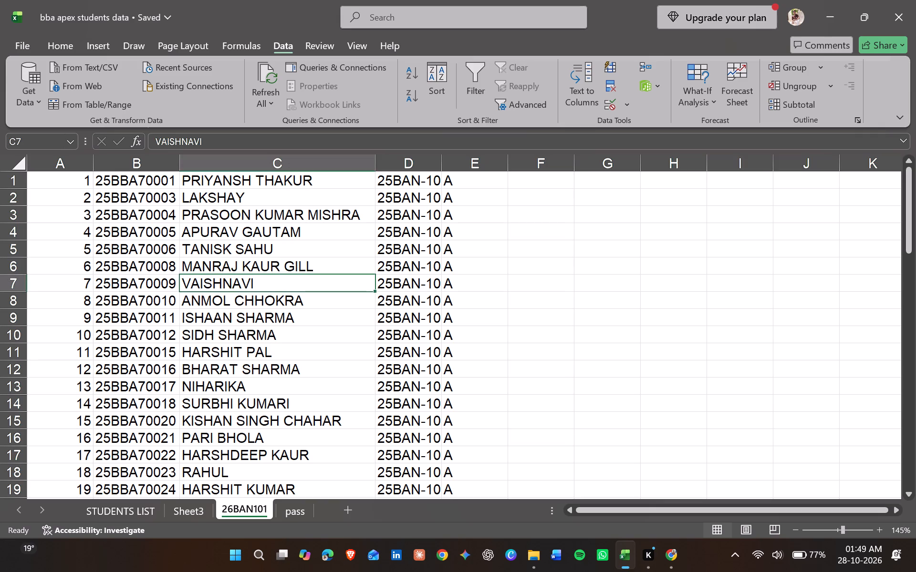
click(173, 512)
click(232, 506)
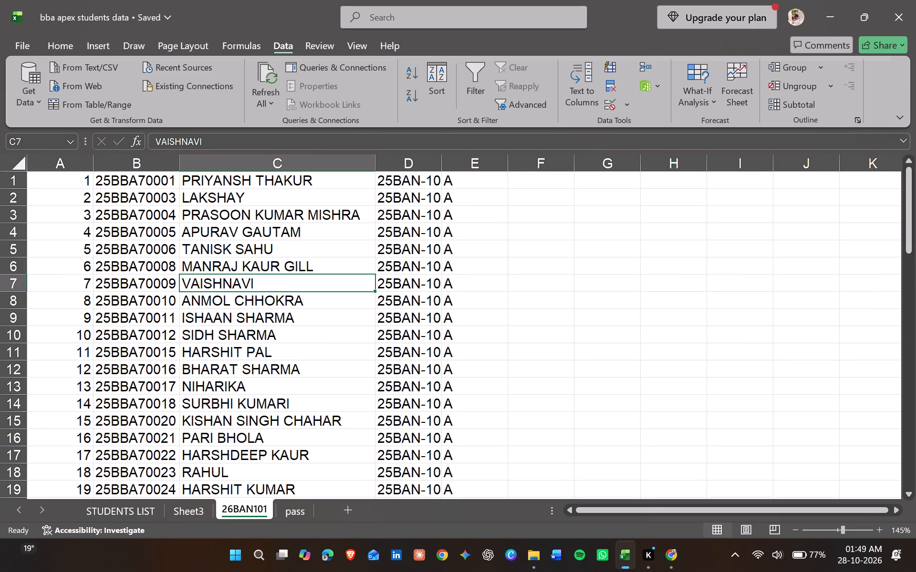
scroll(228, 358, down, 2)
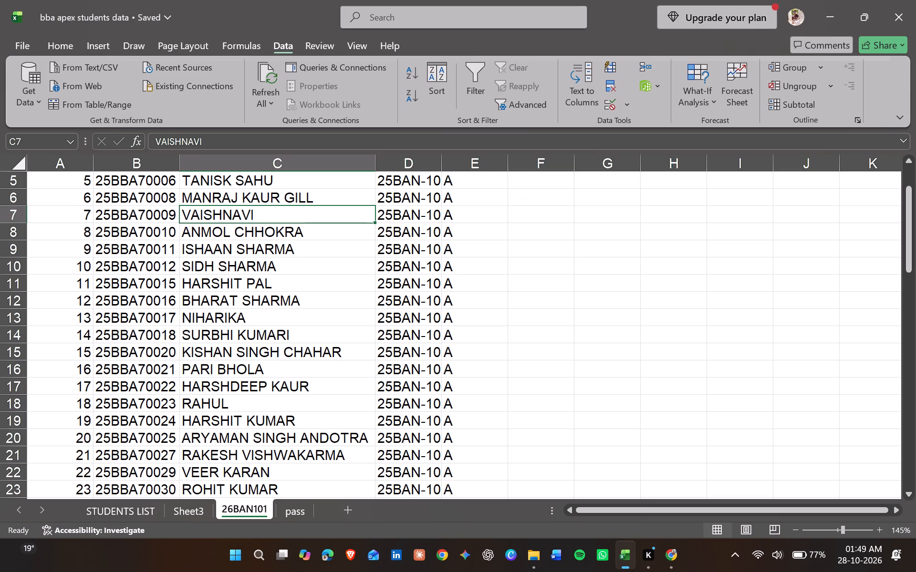
scroll(201, 388, up, 2)
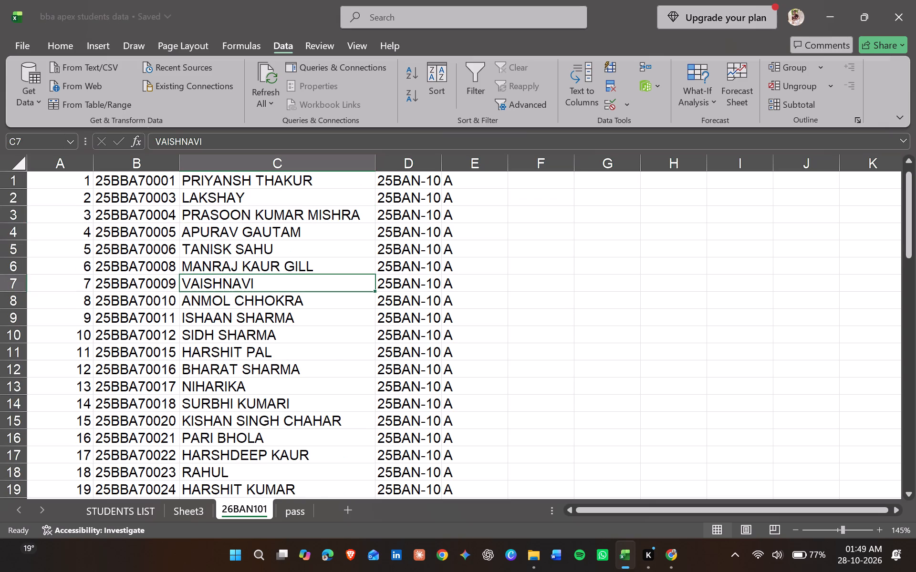
scroll(201, 388, up, 7)
scroll(182, 282, up, 1)
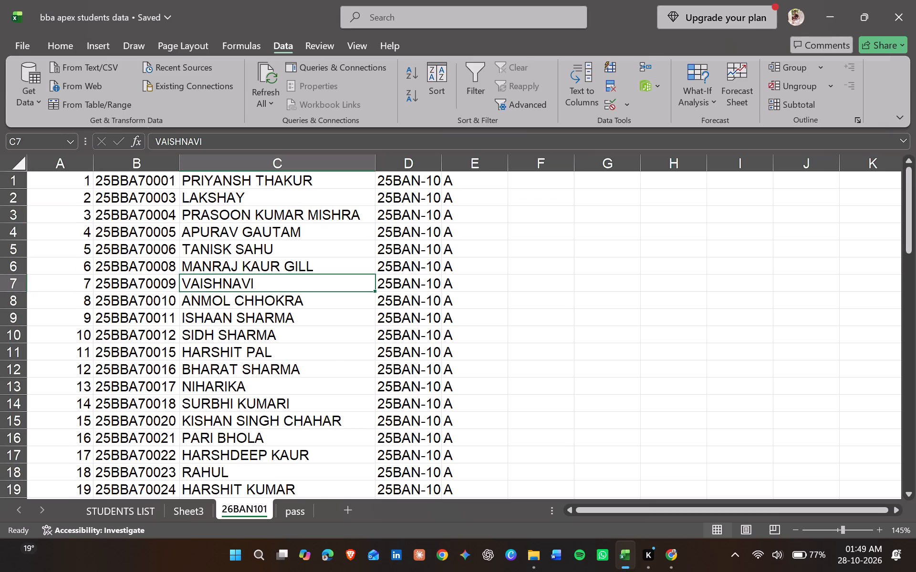
click(185, 255)
click(192, 266)
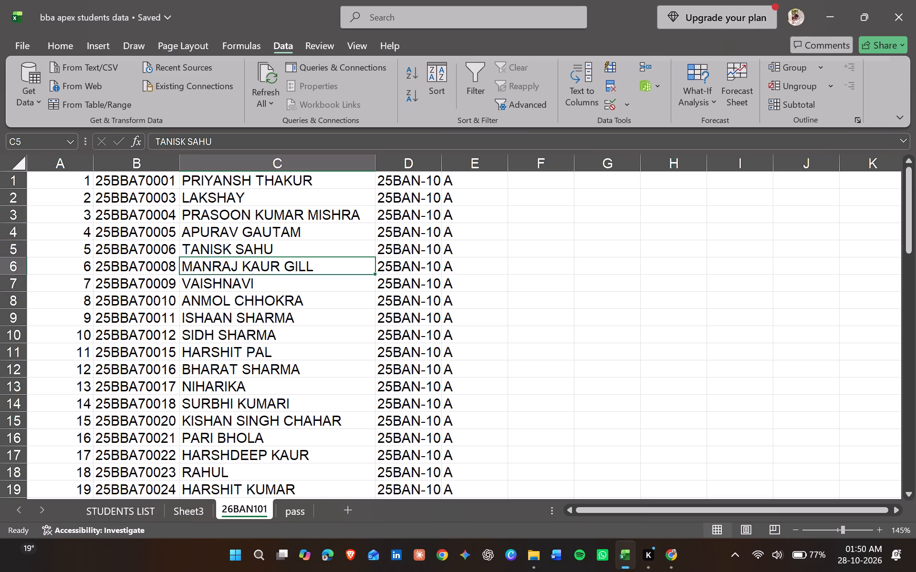
Go to the STUDENTS LIST sheet and save the workbook.
click(139, 512)
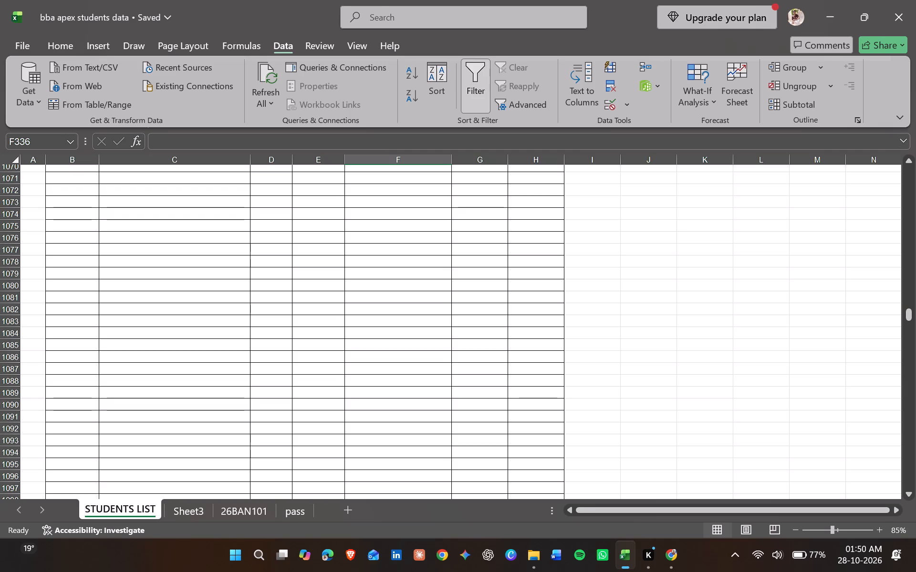
scroll(283, 337, up, 12)
scroll(283, 337, up, 9)
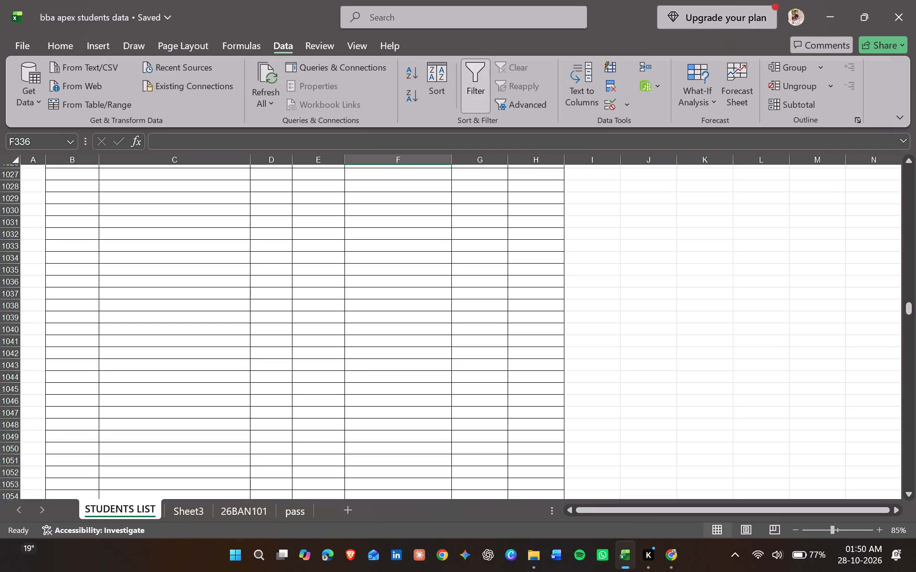
key(ctrl+s)
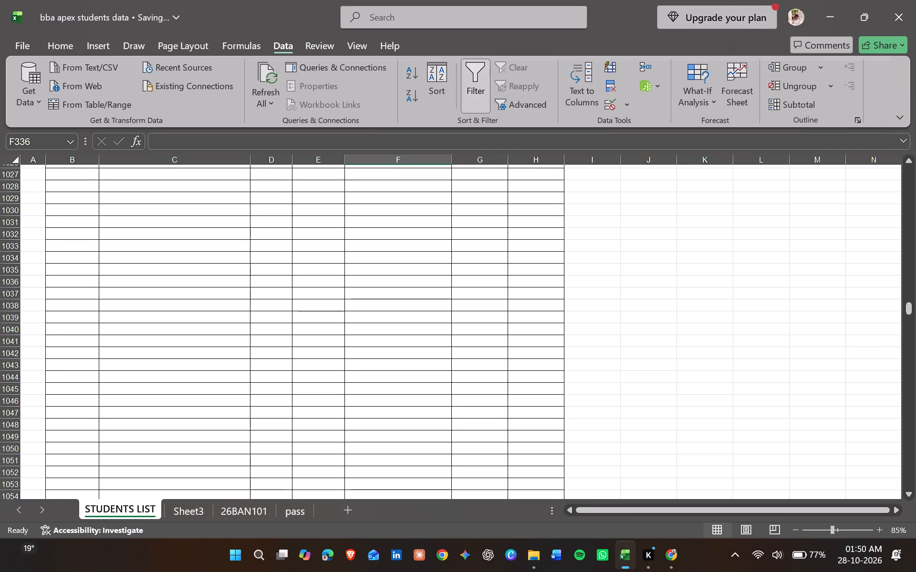
Rename Sheet3 as BBA-BA.
scroll(333, 407, up, 7)
scroll(332, 466, up, 15)
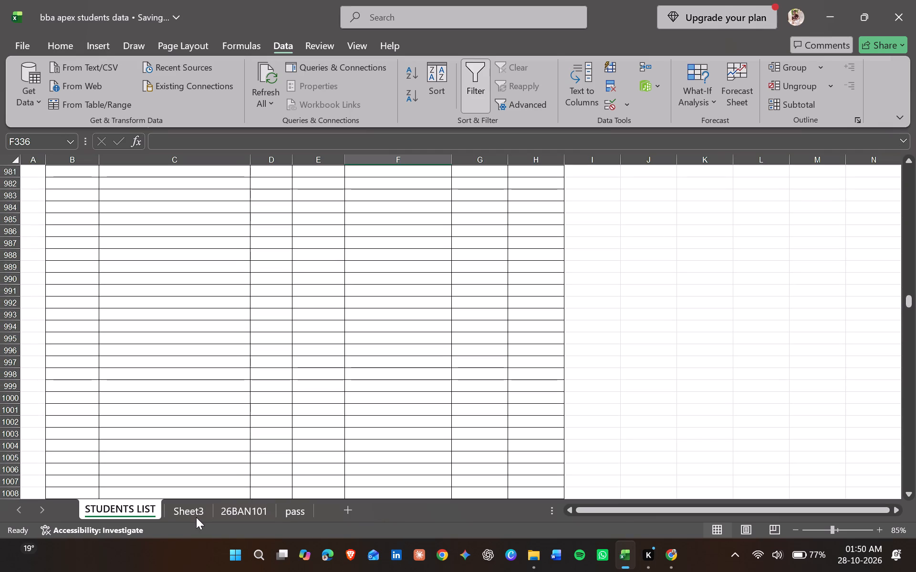
right_click(192, 511)
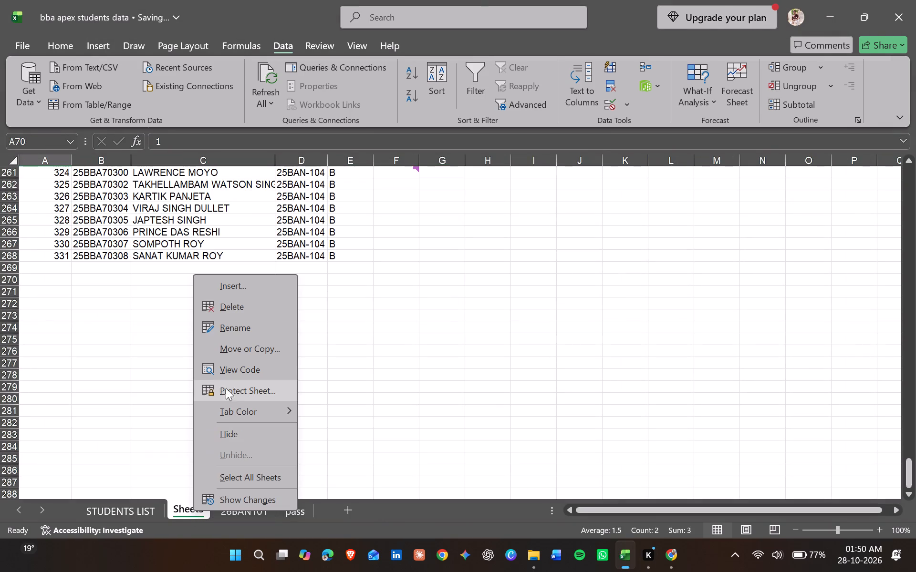
click(234, 323)
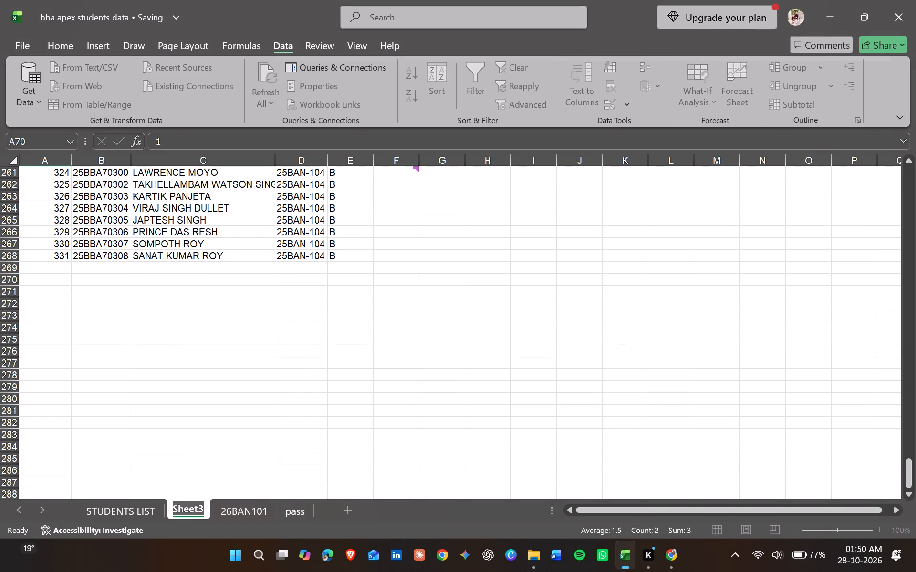
text(BBA)
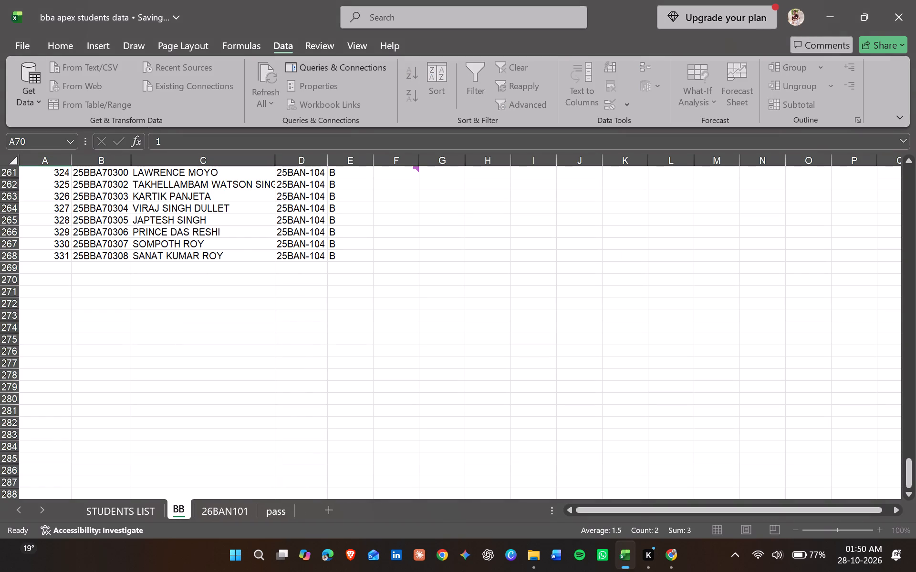
text(-BA)
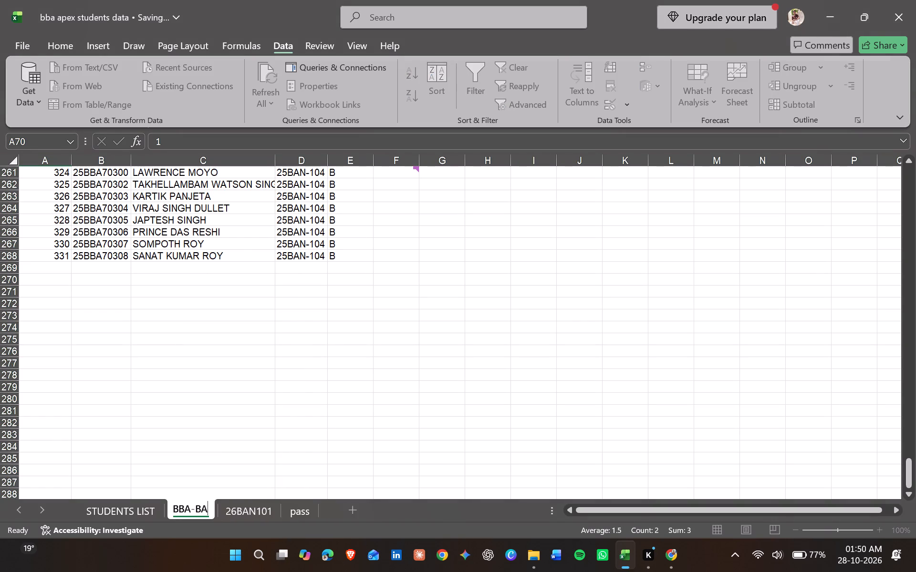
key(Return)
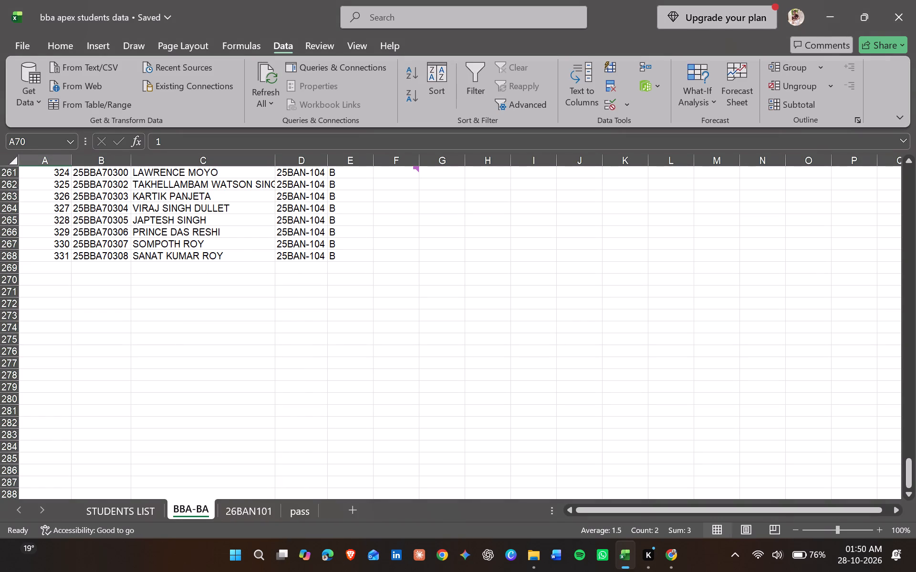
Review the student list in the 26BAN101 sheet from the first row to the last filled row.
click(242, 508)
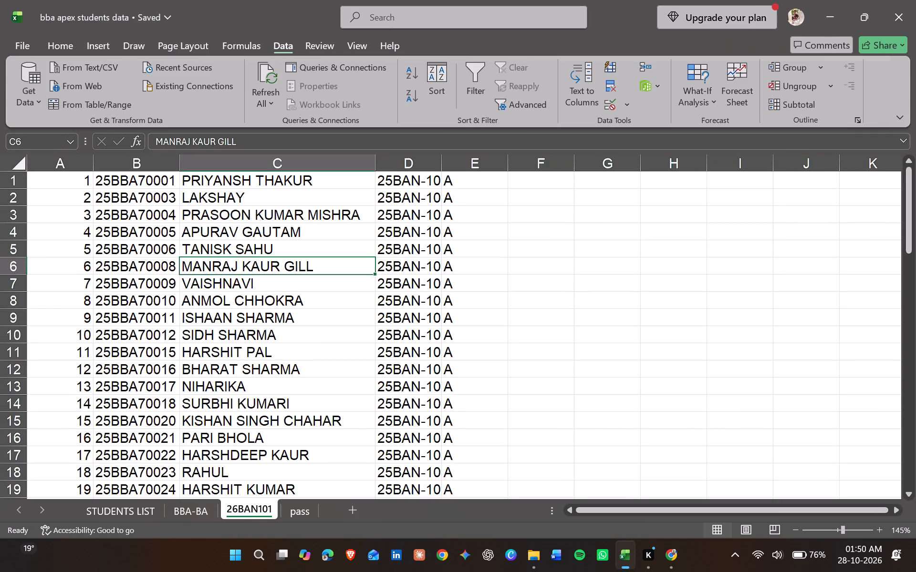
scroll(279, 357, up, 18)
click(502, 305)
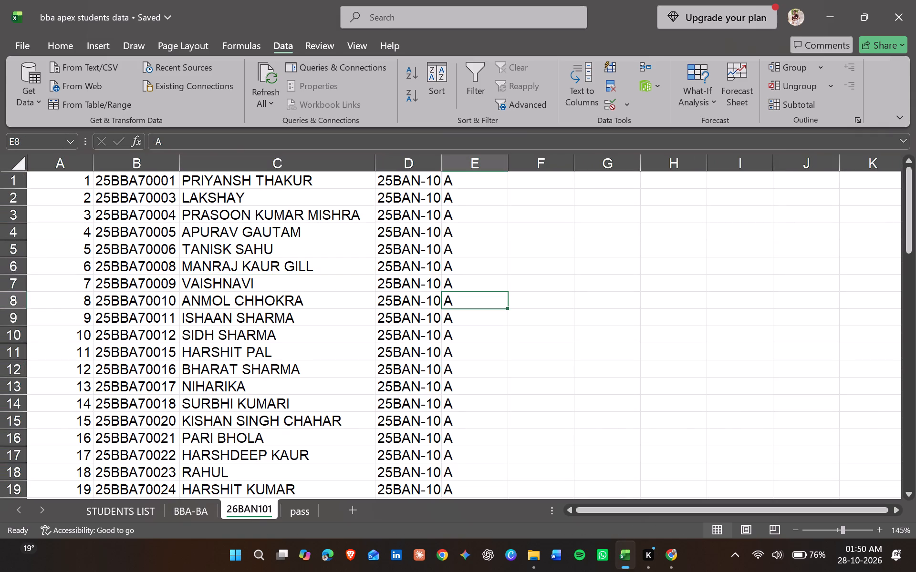
scroll(516, 303, up, 7)
scroll(516, 303, down, 9)
scroll(499, 340, up, 12)
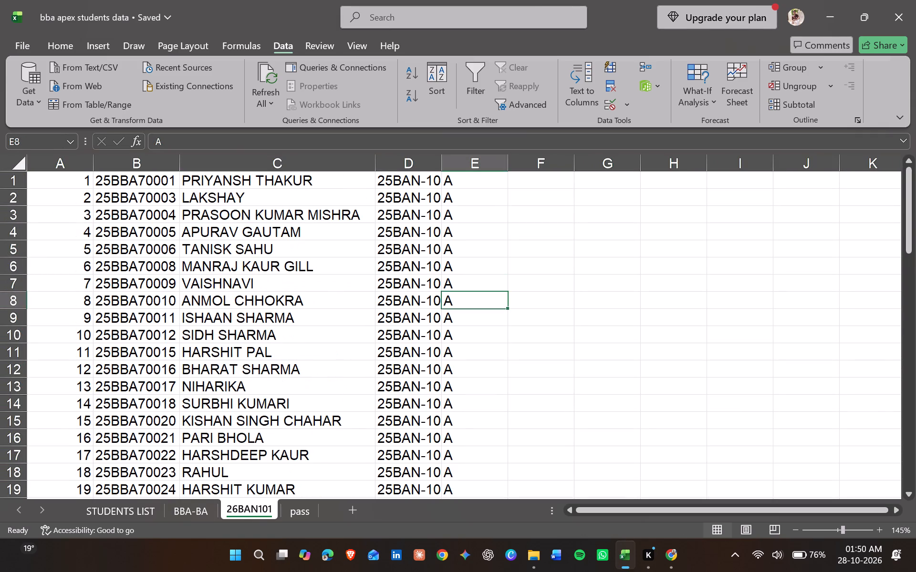
scroll(499, 340, up, 7)
scroll(499, 340, down, 15)
scroll(499, 340, down, 15)
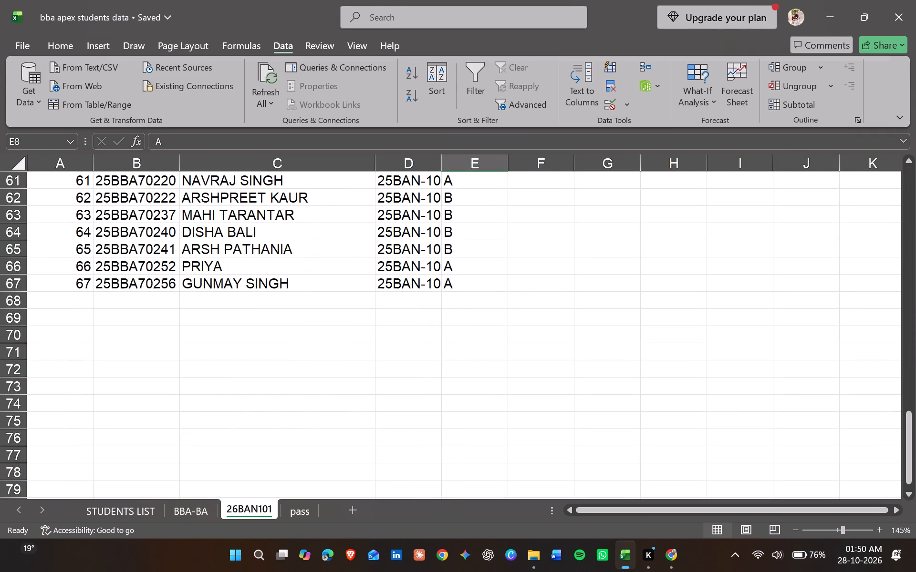
scroll(499, 340, up, 19)
scroll(499, 340, up, 6)
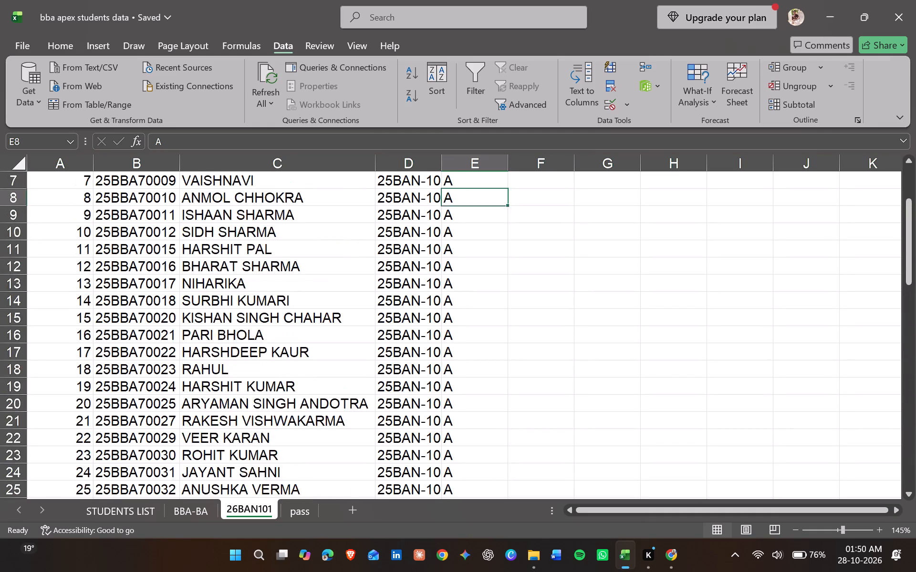
scroll(499, 340, up, 18)
scroll(499, 340, down, 12)
scroll(498, 342, up, 1)
scroll(498, 342, down, 11)
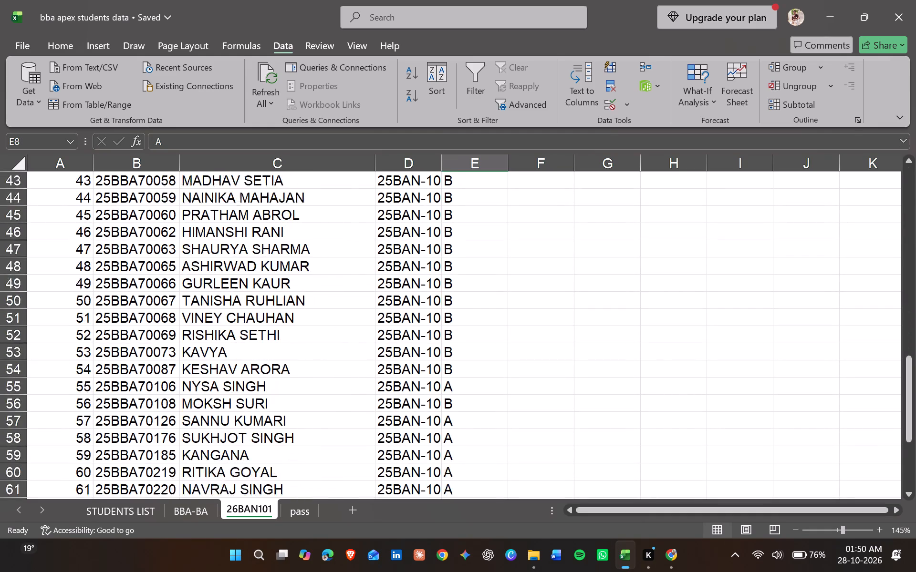
scroll(498, 342, down, 10)
scroll(498, 342, up, 1)
scroll(498, 342, down, 1)
scroll(498, 342, up, 4)
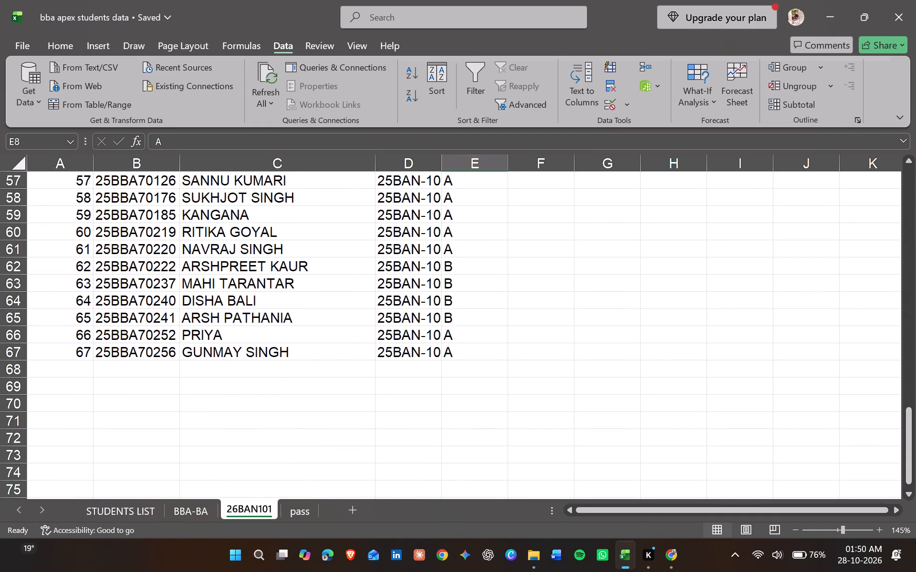
AutoFit the width of name column C in the pass sheet.
click(307, 503)
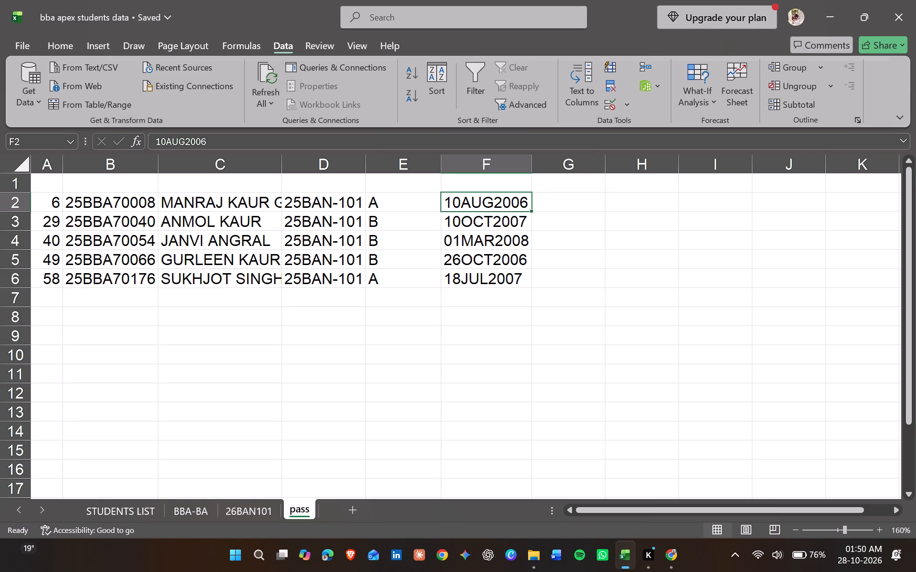
click(281, 164)
double_click(281, 164)
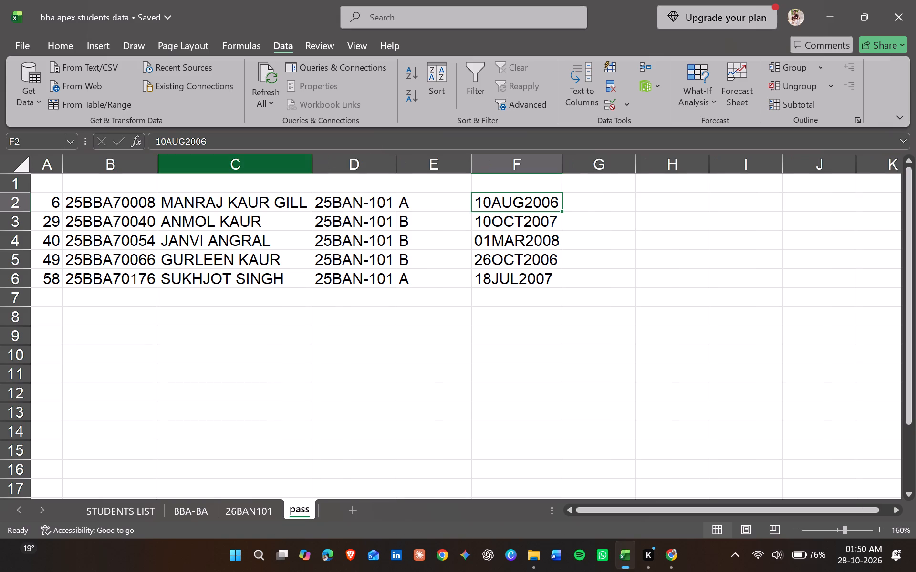
click(316, 378)
Return to the STUDENTS LIST sheet and save the workbook.
click(143, 514)
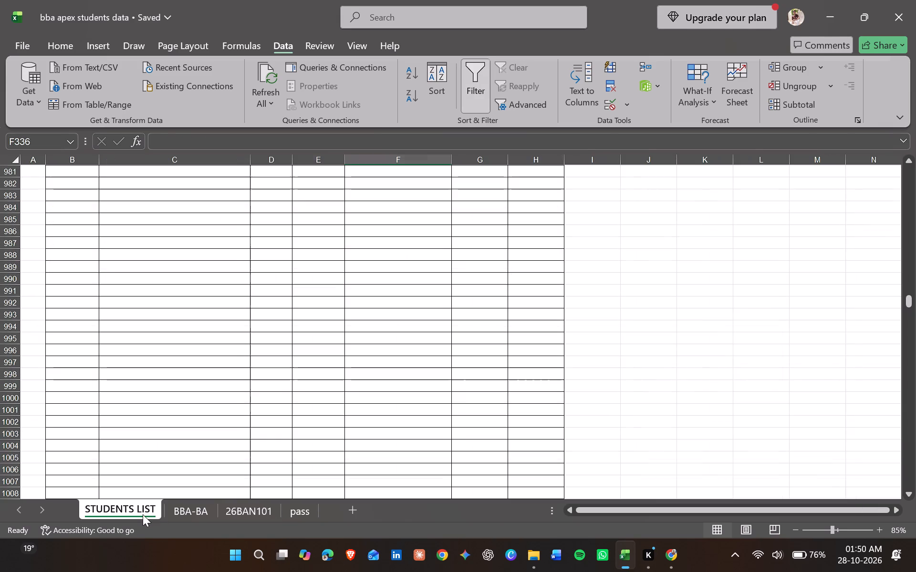
click(774, 216)
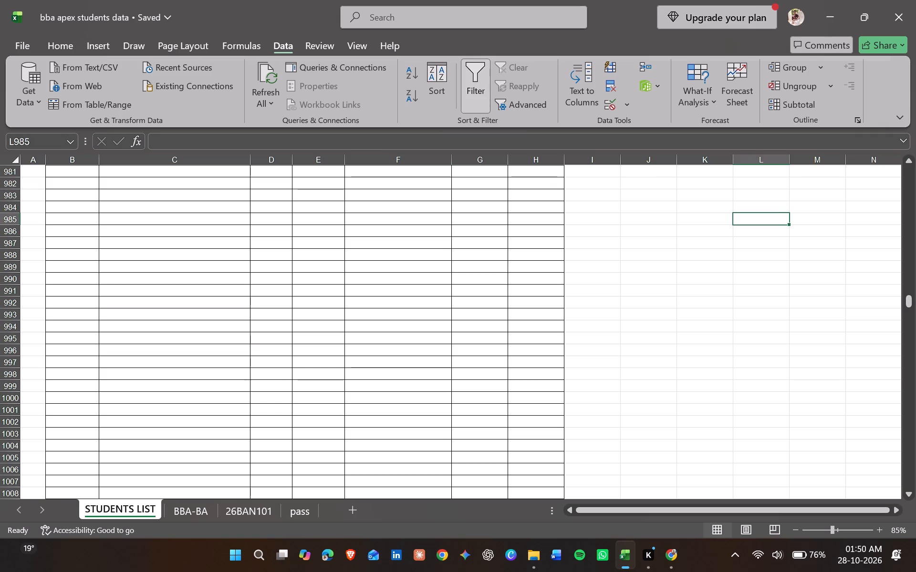
key(ctrl+s)
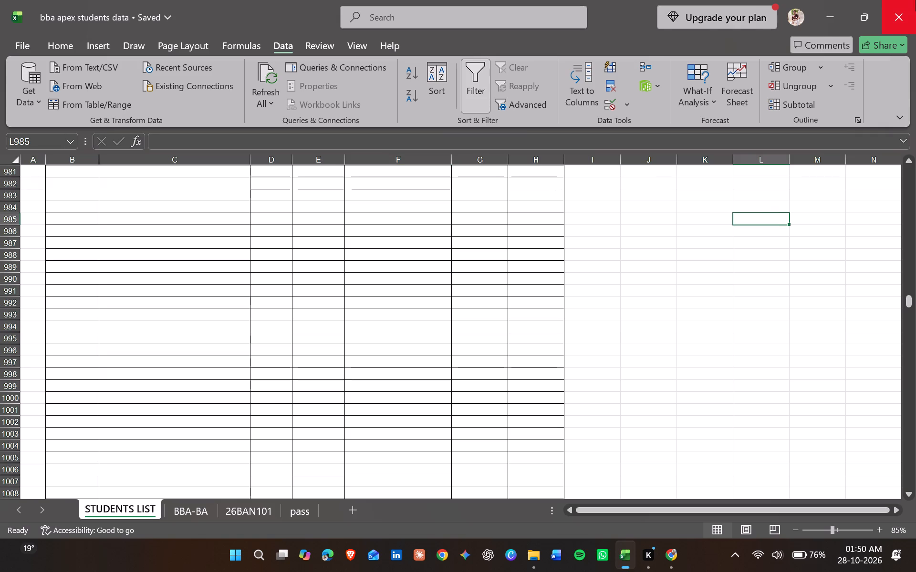